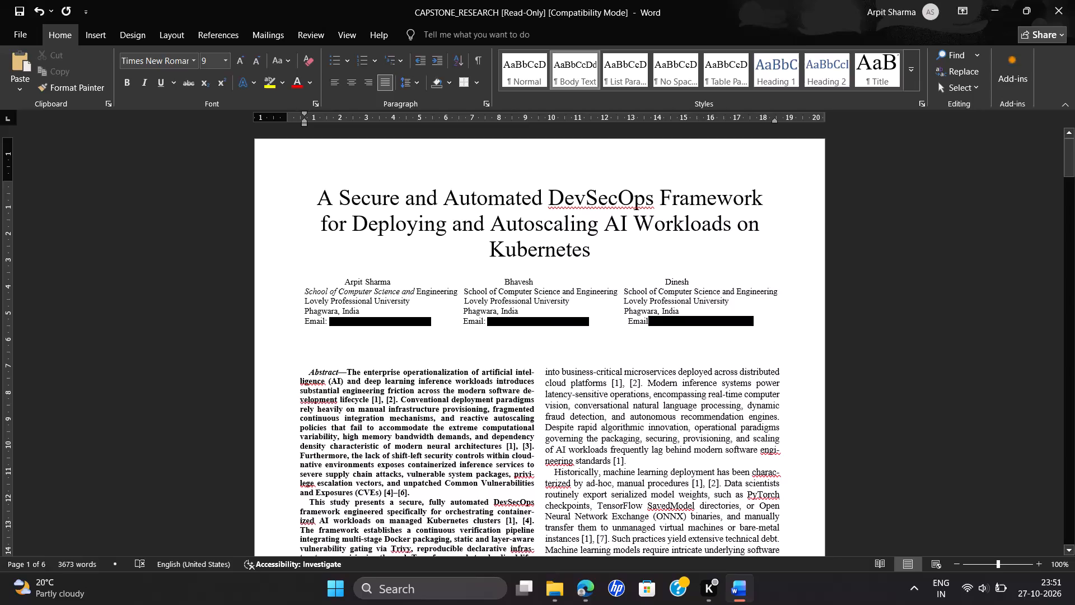
Remove the extra spaces before the third author's email line so it aligns with the lines above it.
left_click(624, 322)
key("Right")
key("Right")
key("BackSpace")
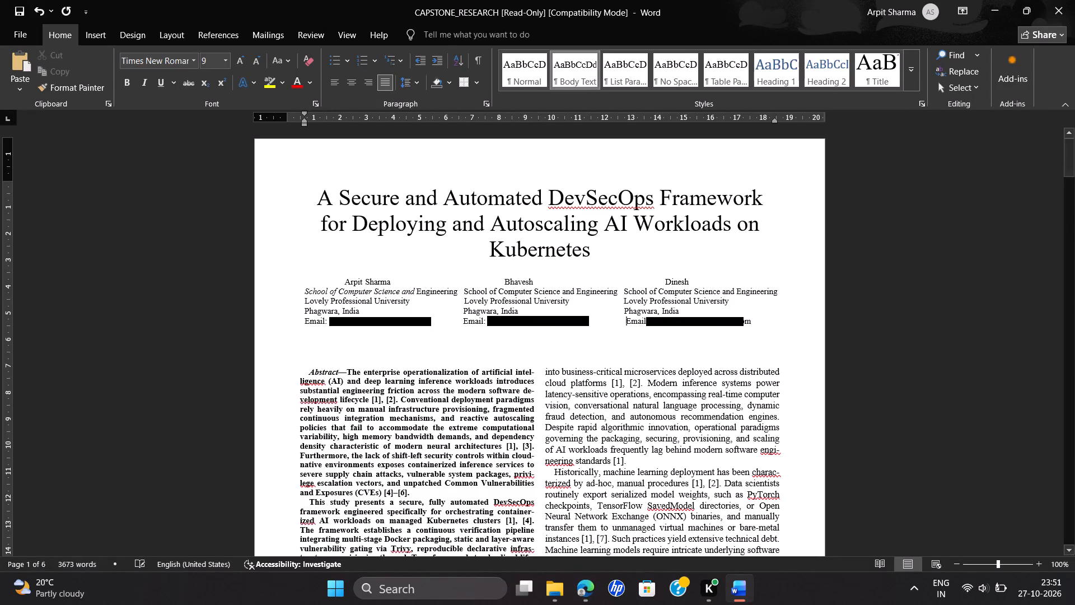
key("BackSpace")
left_click_drag(621, 281, 631, 284)
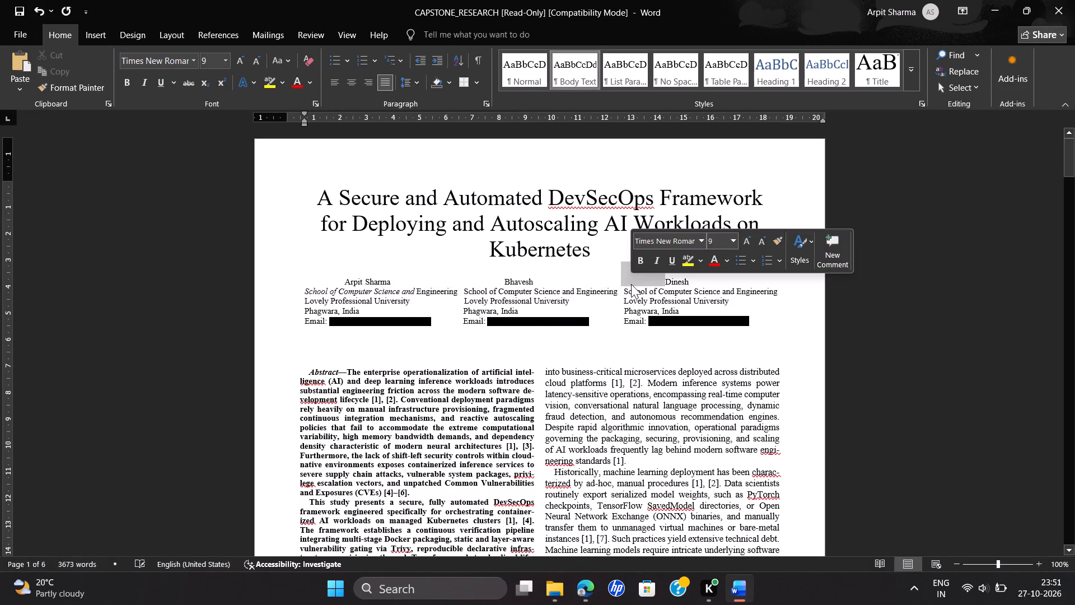
left_click(659, 280)
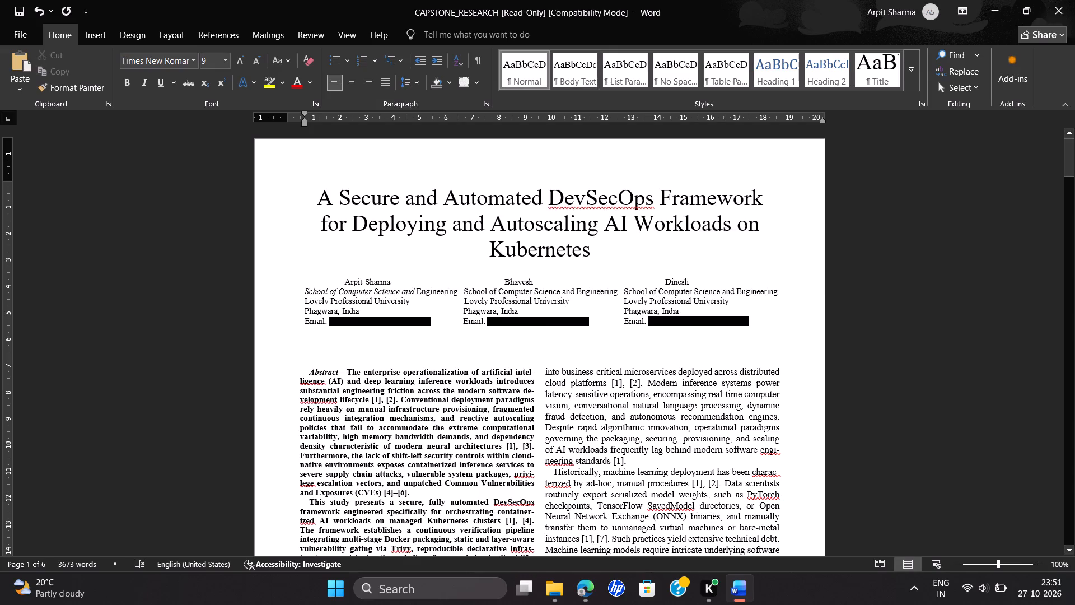
Copy the first author's name and paste it, indented with nine spaces, on the empty line below the first author's block.
left_click_drag(344, 279, 391, 286)
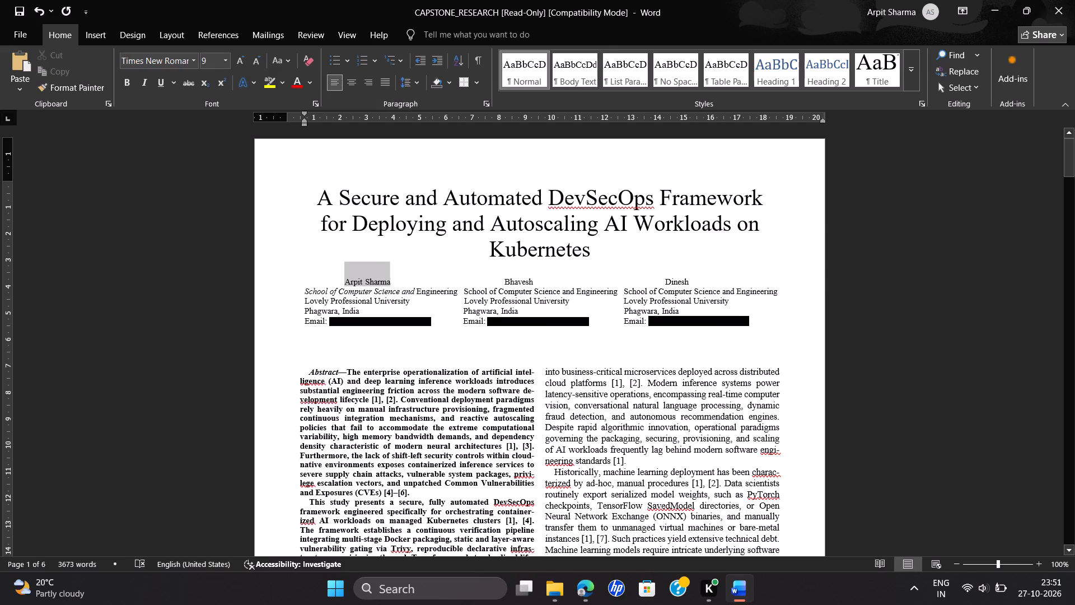
left_click_drag(391, 286, 393, 286)
key("ctrl+c")
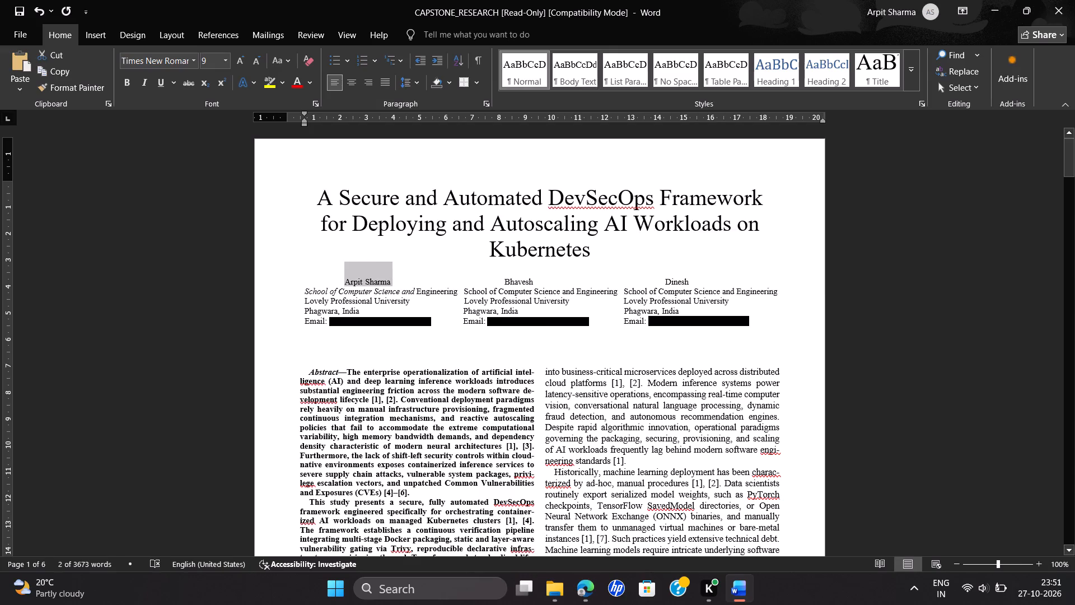
left_click(359, 339)
key("space")
key("space")
key("space")
key("space")
key("space")
key("space")
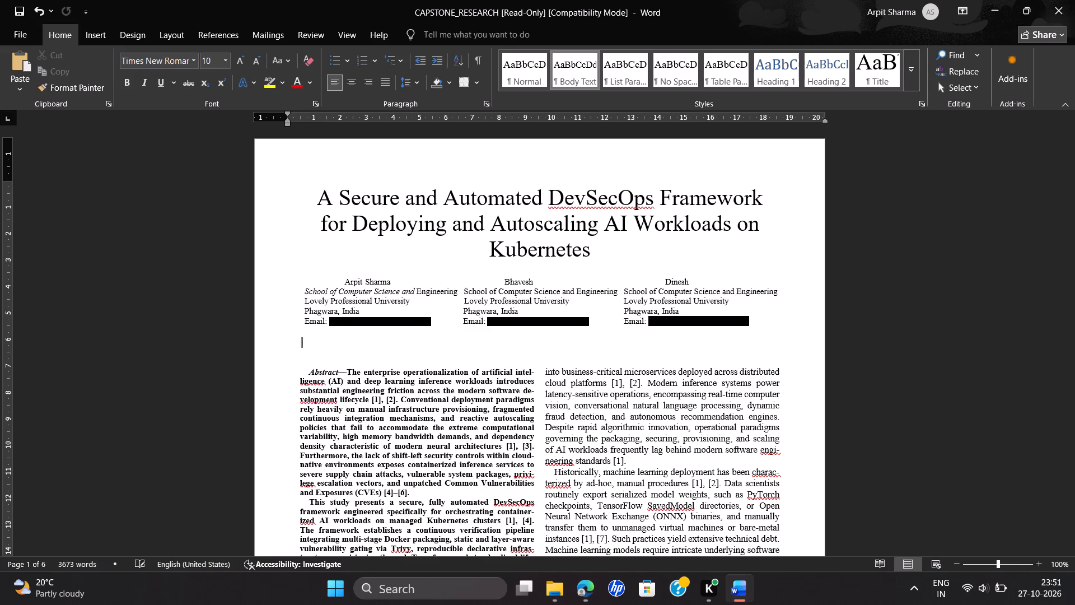
key("space")
key("space")
key("space")
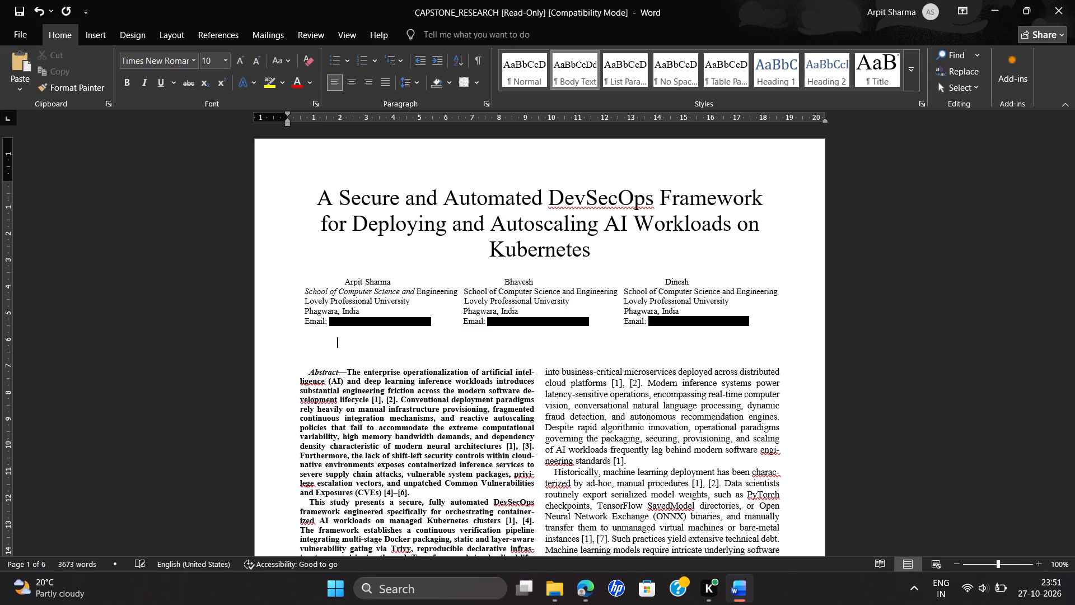
key("ctrl+v")
Replace the pasted name with the fourth author's name, keeping its initial letter A.
key("BackSpace")
key("BackSpace")
key("BackSpace")
key("BackSpace")
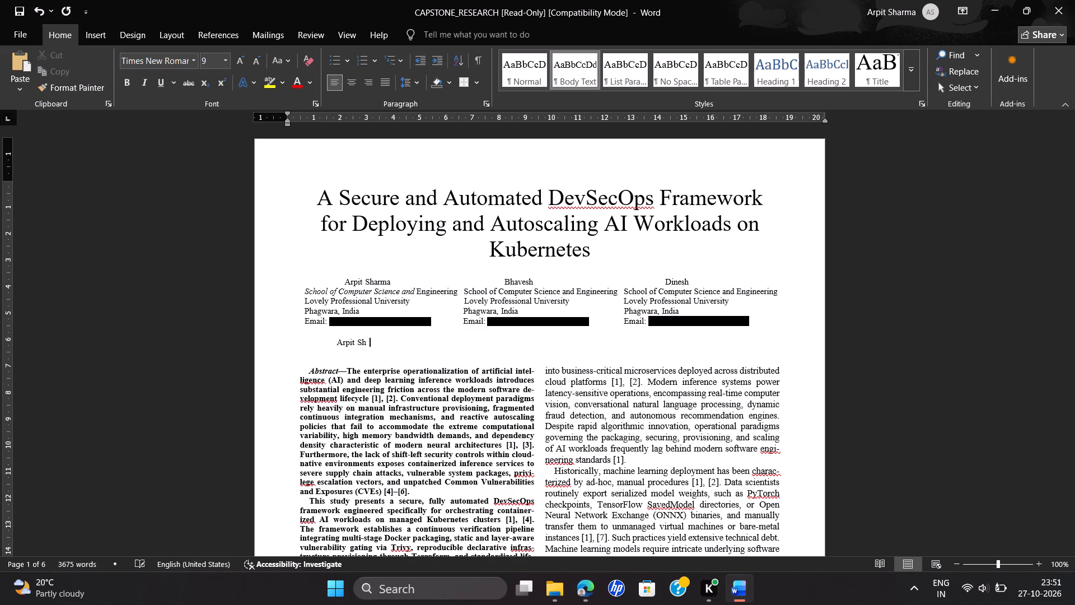
key("BackSpace")
key("BackSpace")
key("BackSpace")
key("BackSpace")
key("BackSpace")
key("BackSpace")
key("BackSpace")
type("tul")
key("space")
key("Down")
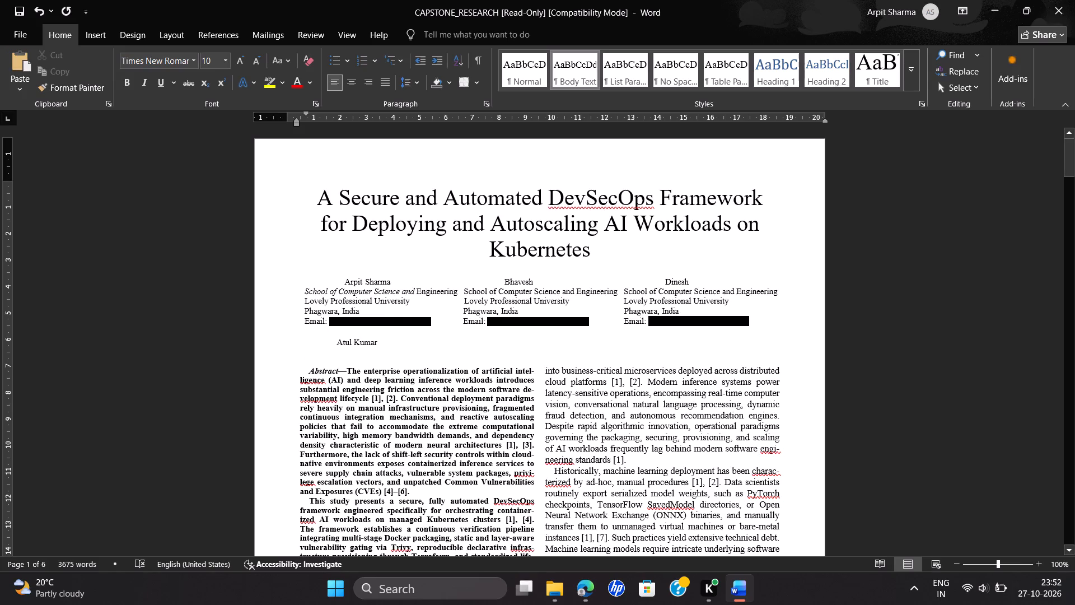
Copy the first author's line "School of Computer Science and Engineering" and paste it below the fourth author's name.
left_click_drag(306, 289, 438, 292)
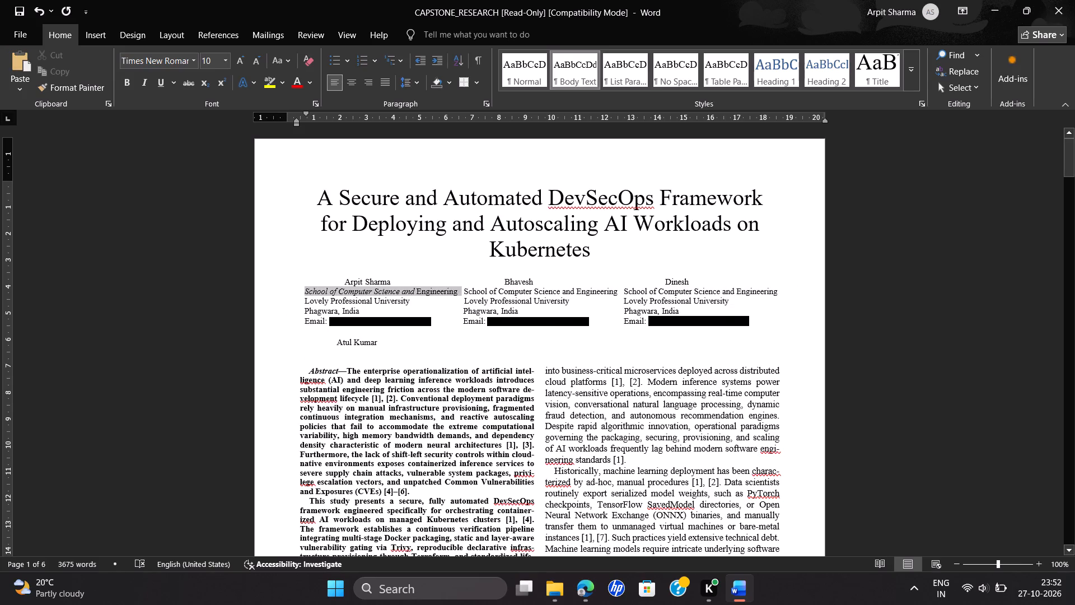
left_click_drag(438, 292, 446, 292)
key("ctrl+c")
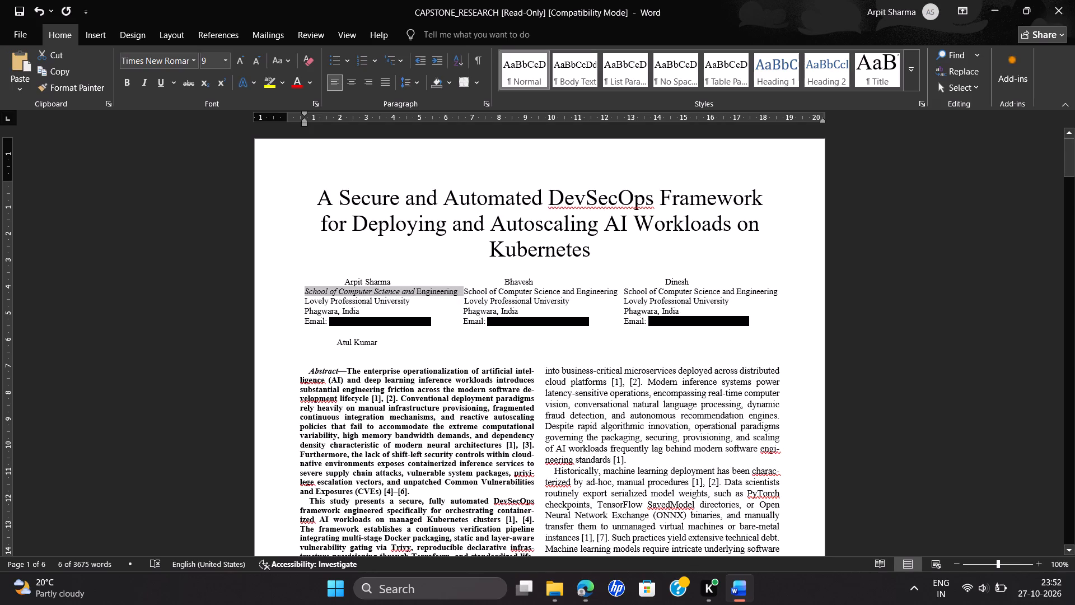
left_click(344, 348)
key("space")
key("space")
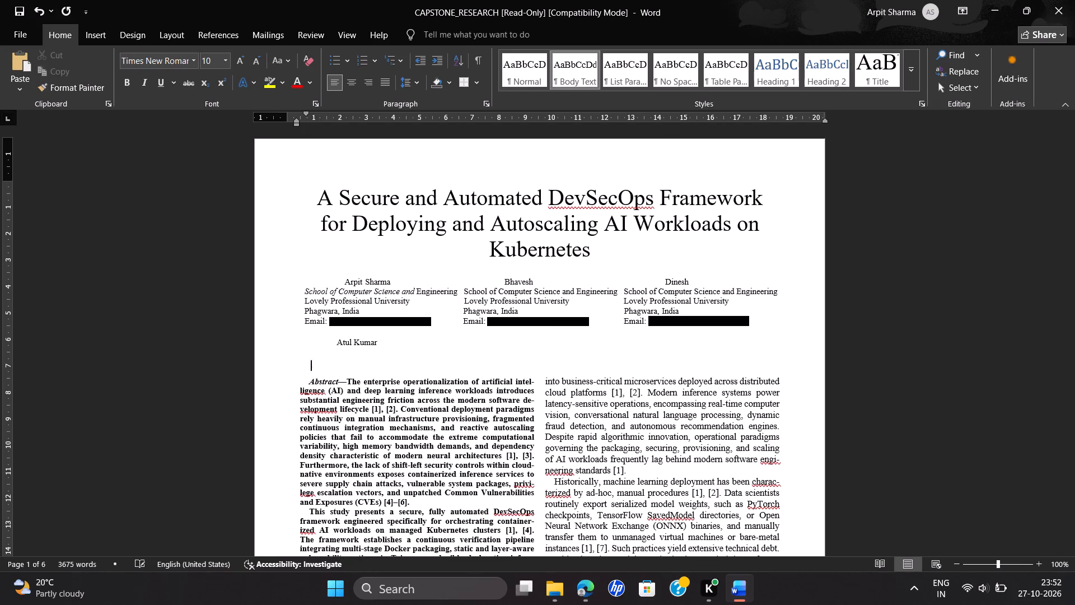
key("BackSpace")
key("BackSpace")
key("BackSpace")
key("Up")
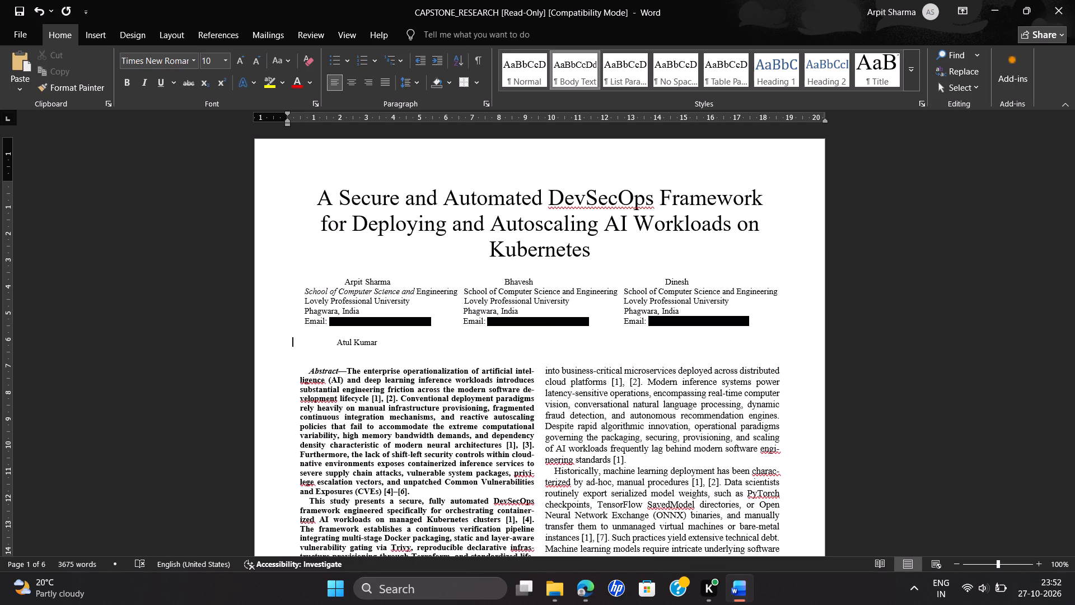
left_click(380, 346)
key("ctrl+v")
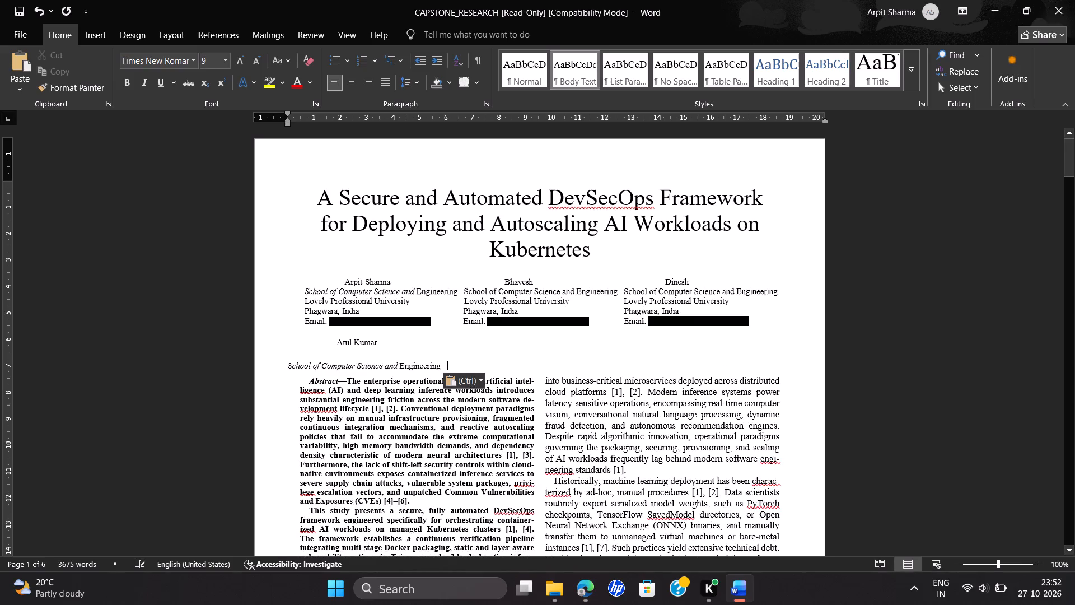
Close the gap between the fourth author's name and the school line beneath it.
left_click(414, 85)
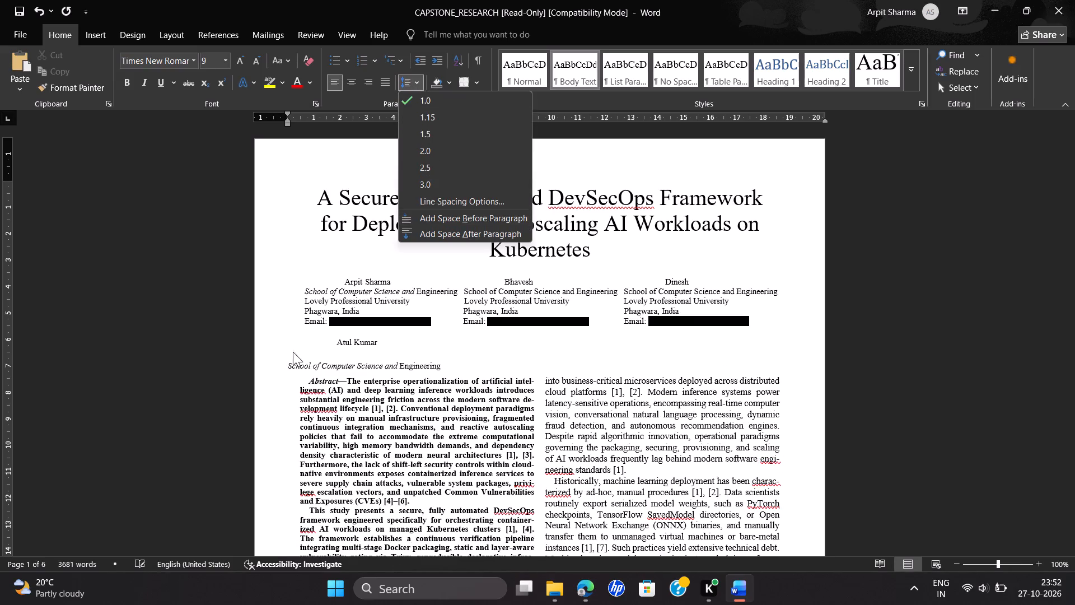
left_click(290, 361)
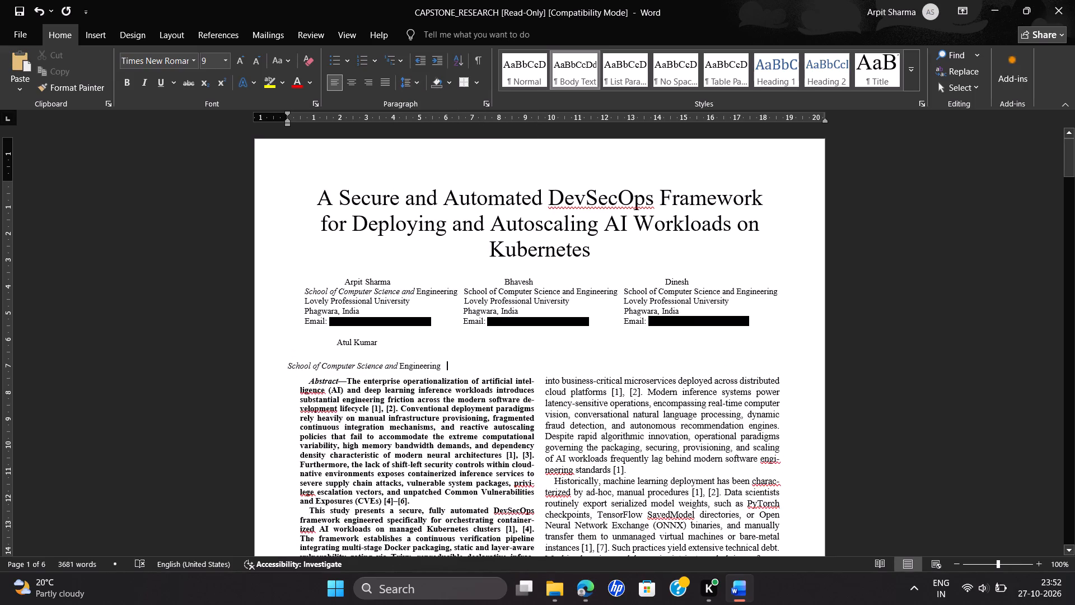
left_click(292, 367)
key("Left")
key("BackSpace")
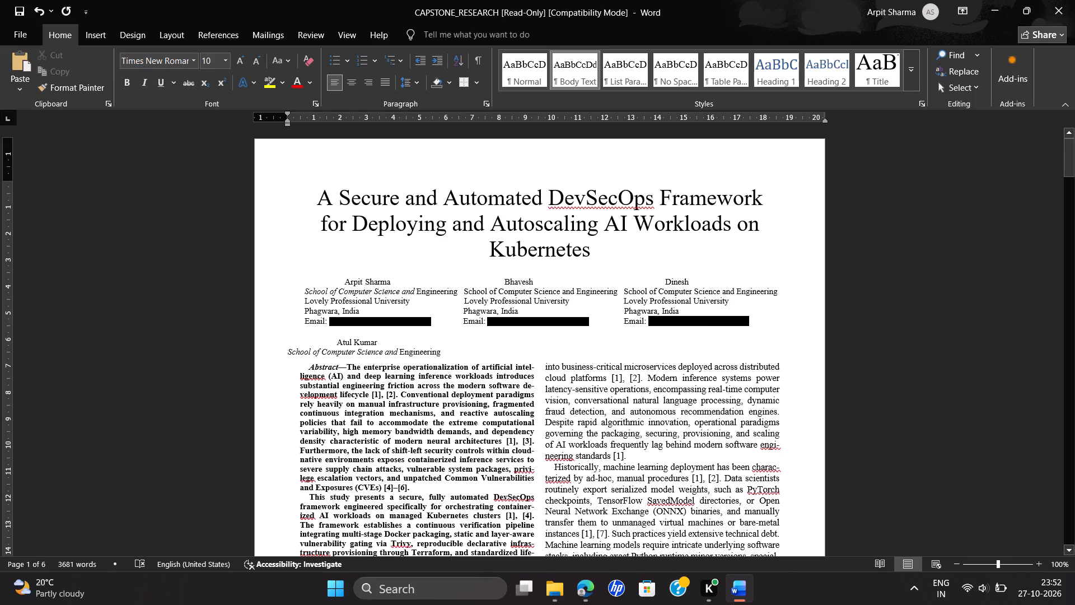
Add the line "Lovely Professional University" beneath the fourth author's school line.
left_click(462, 355)
key("Return")
key("Return")
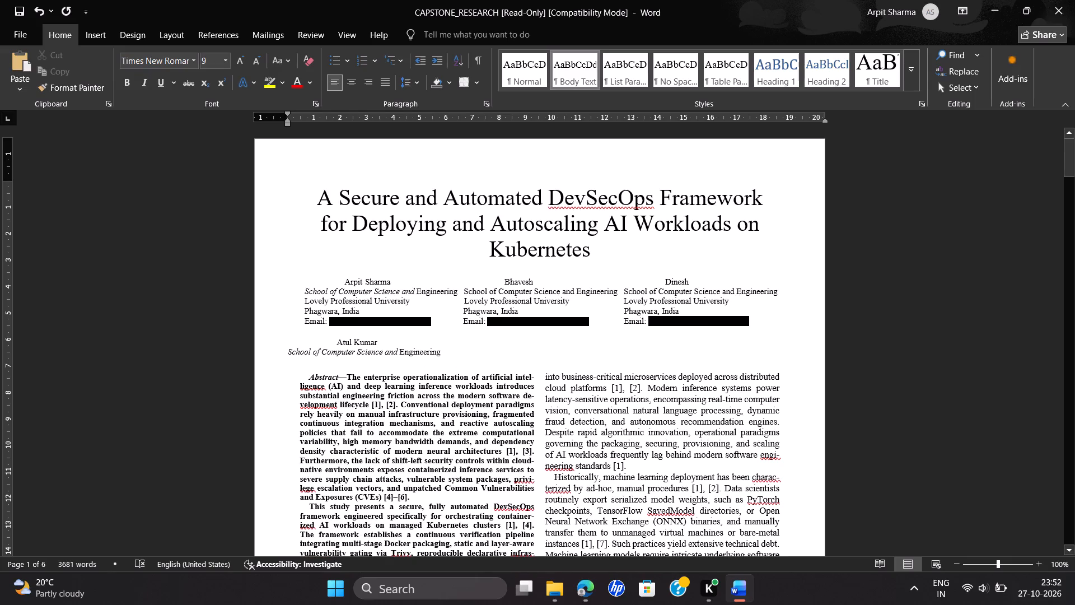
key("BackSpace")
key("Return")
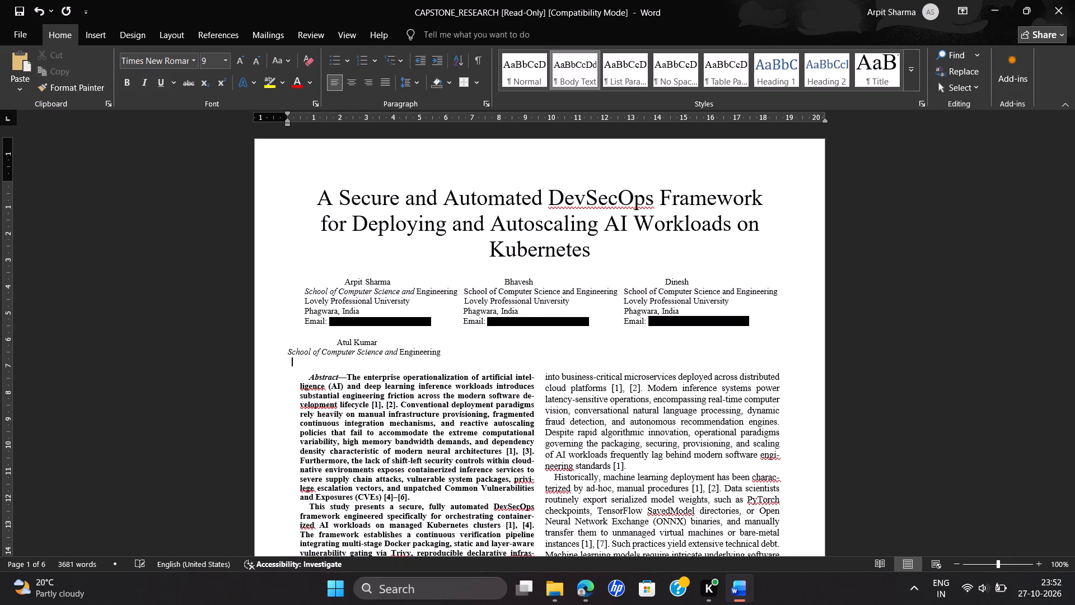
left_click(288, 123)
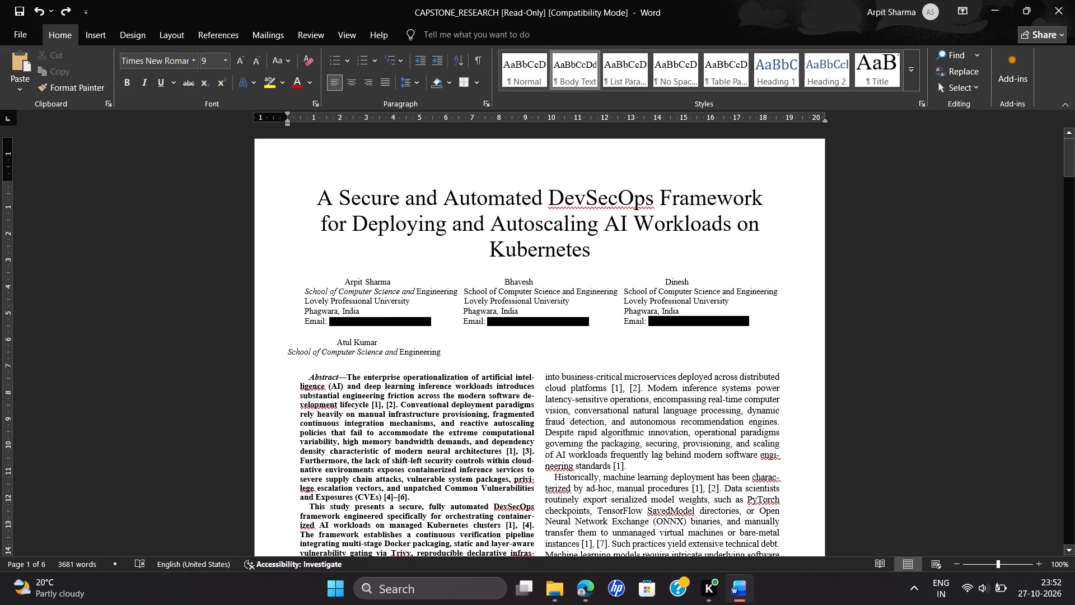
key("Left")
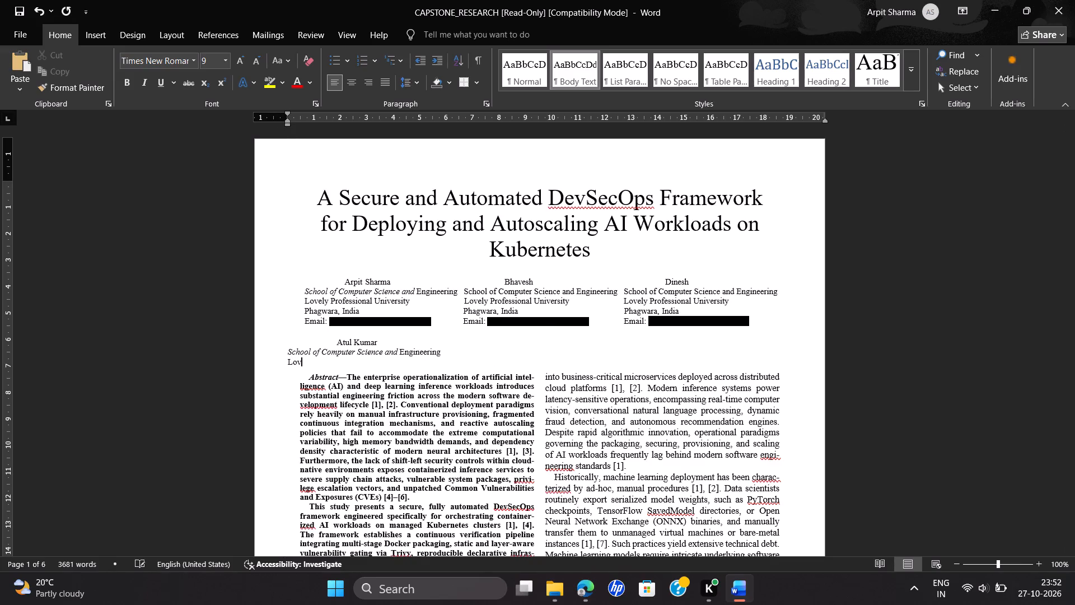
type("rofessional")
key("space")
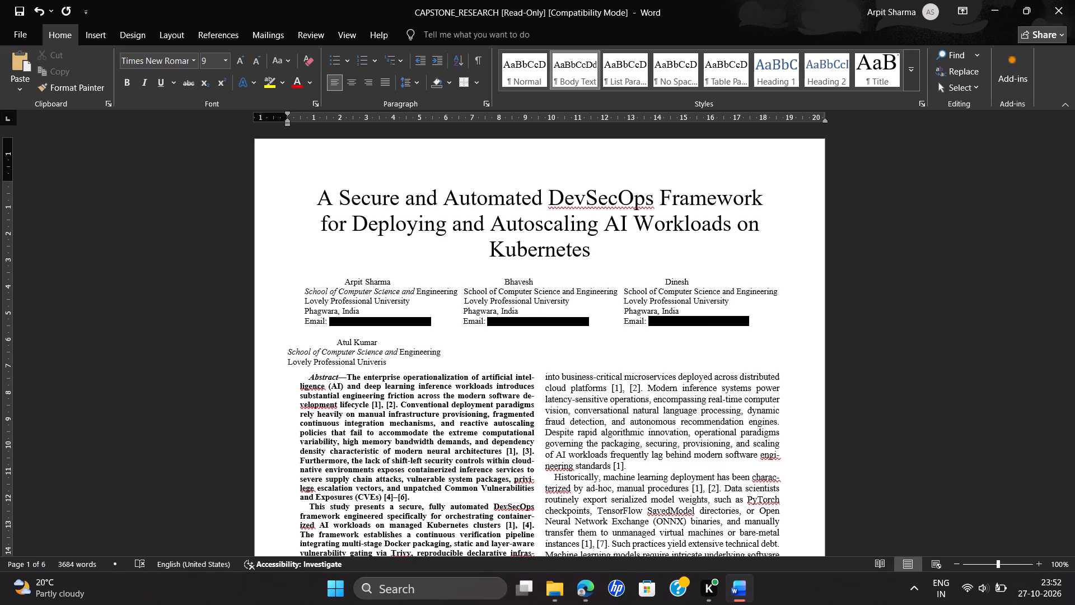
key("BackSpace")
key("BackSpace")
type("sity")
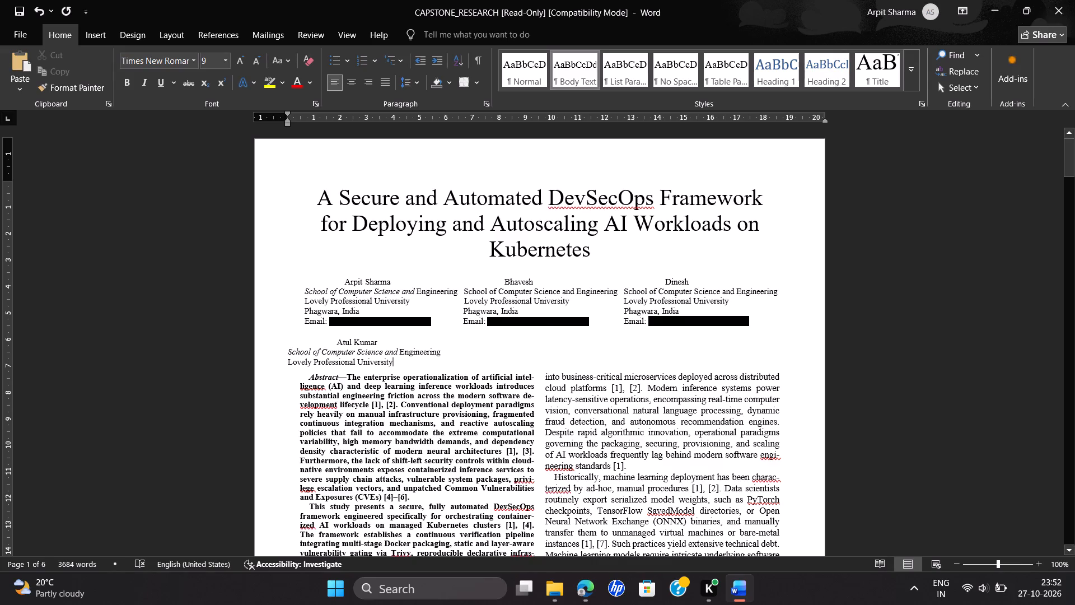
Indent the fourth author's school line with seven spaces to line up with the first author's block.
left_click(289, 348)
key("space")
key("space")
key("space")
key("space")
key("space")
key("space")
key("space")
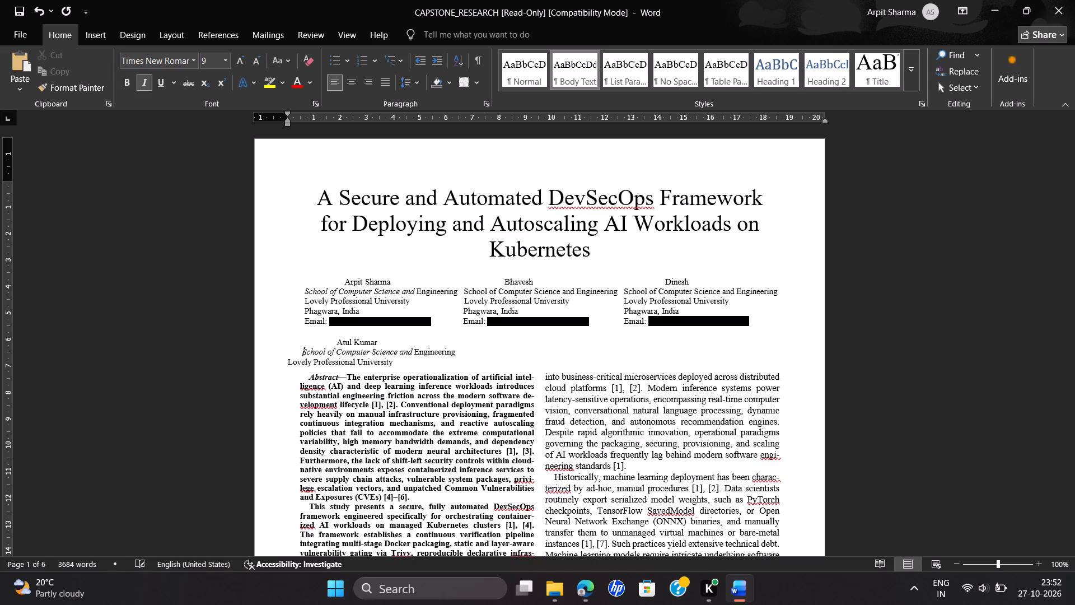
Indent the fourth author's "Lovely Professional University" line with seven spaces to match the school line.
left_click(288, 361)
key("space")
key("space")
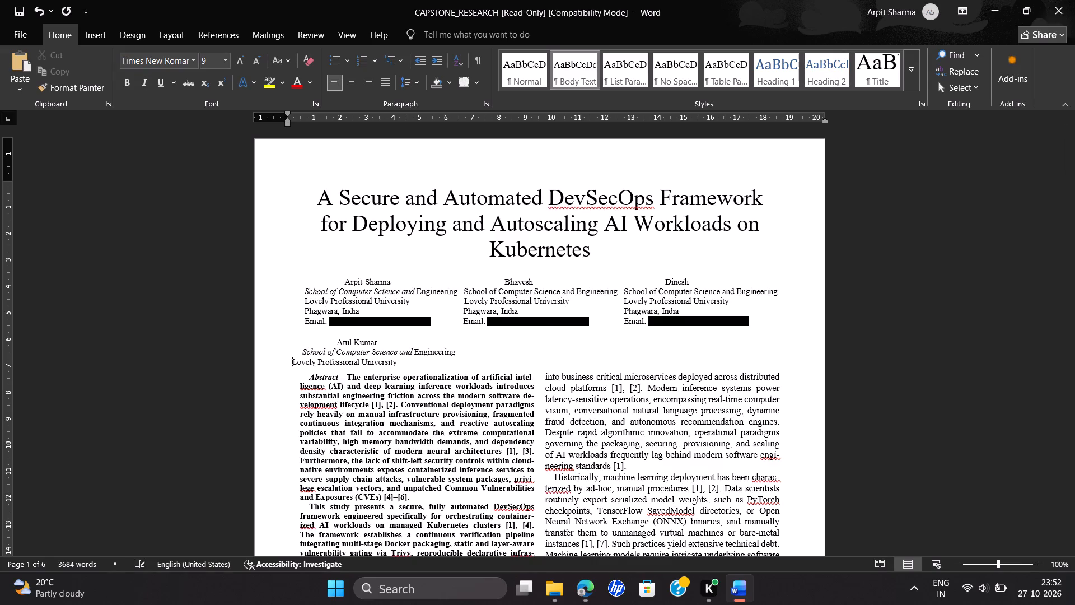
key("space")
key("space")
key("space")
key("space")
key("space")
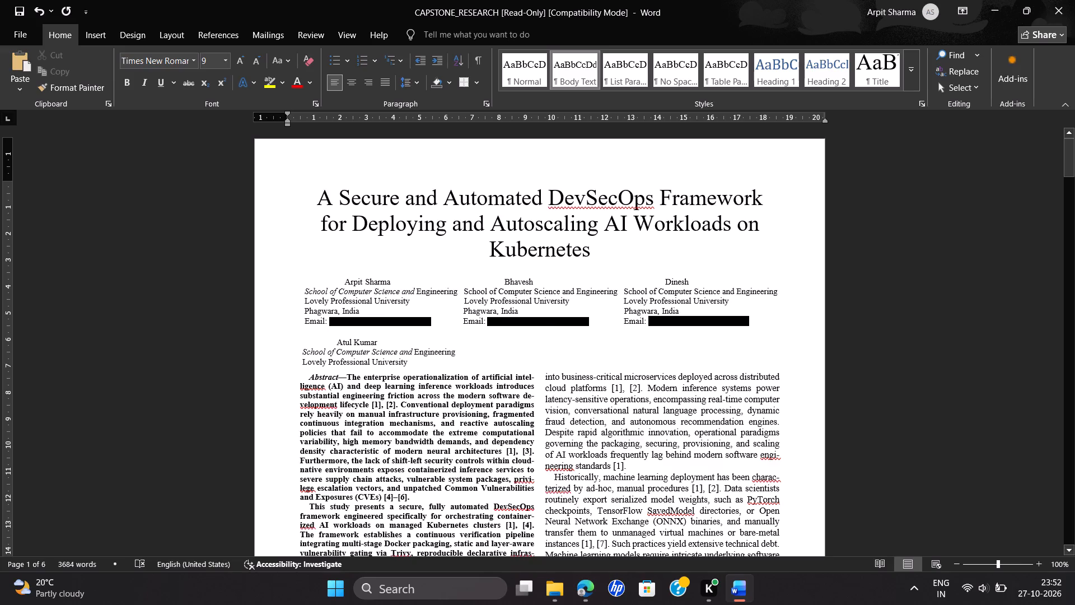
Shift the fourth author's name two spaces further in, towards the centre of its block.
left_click(336, 339)
key("space")
key("space")
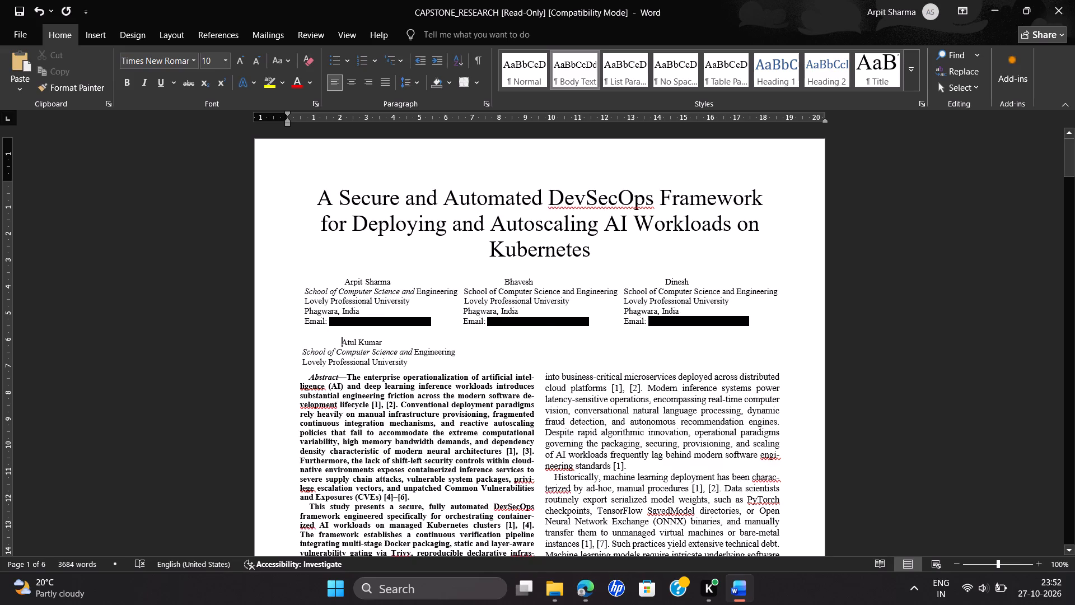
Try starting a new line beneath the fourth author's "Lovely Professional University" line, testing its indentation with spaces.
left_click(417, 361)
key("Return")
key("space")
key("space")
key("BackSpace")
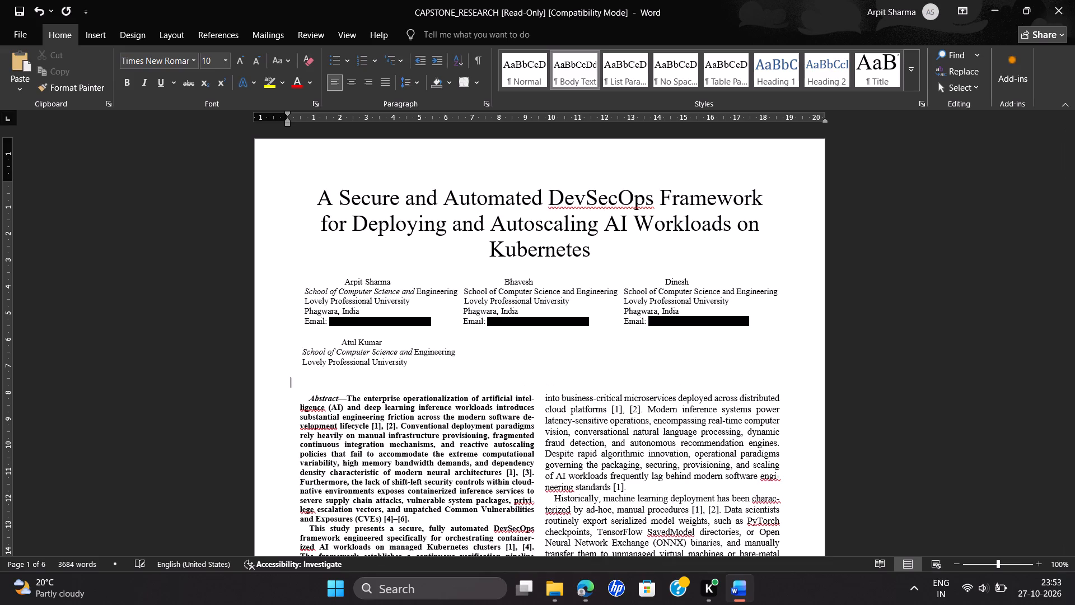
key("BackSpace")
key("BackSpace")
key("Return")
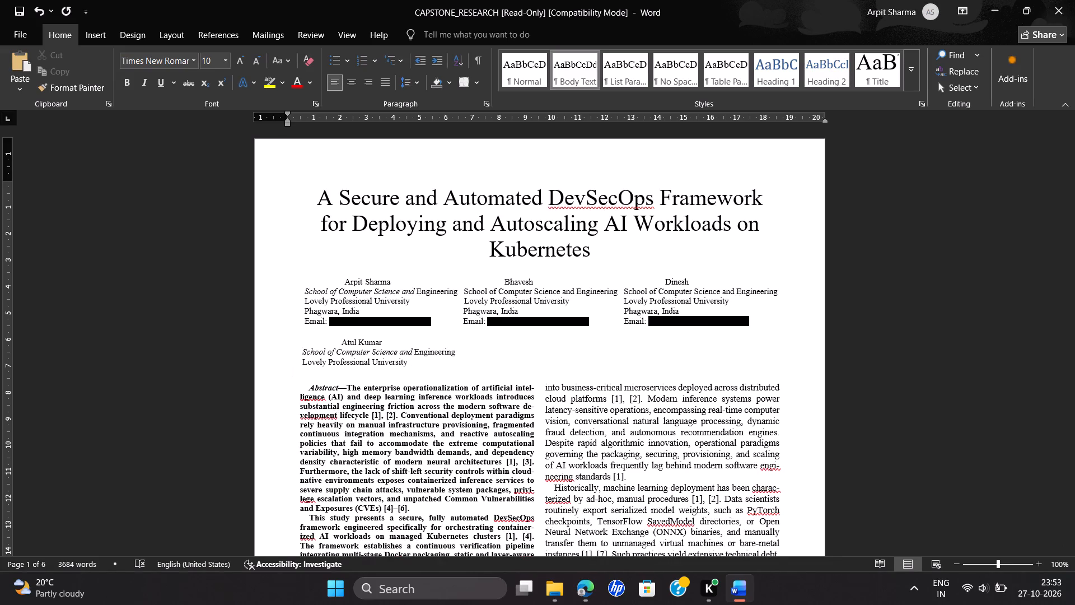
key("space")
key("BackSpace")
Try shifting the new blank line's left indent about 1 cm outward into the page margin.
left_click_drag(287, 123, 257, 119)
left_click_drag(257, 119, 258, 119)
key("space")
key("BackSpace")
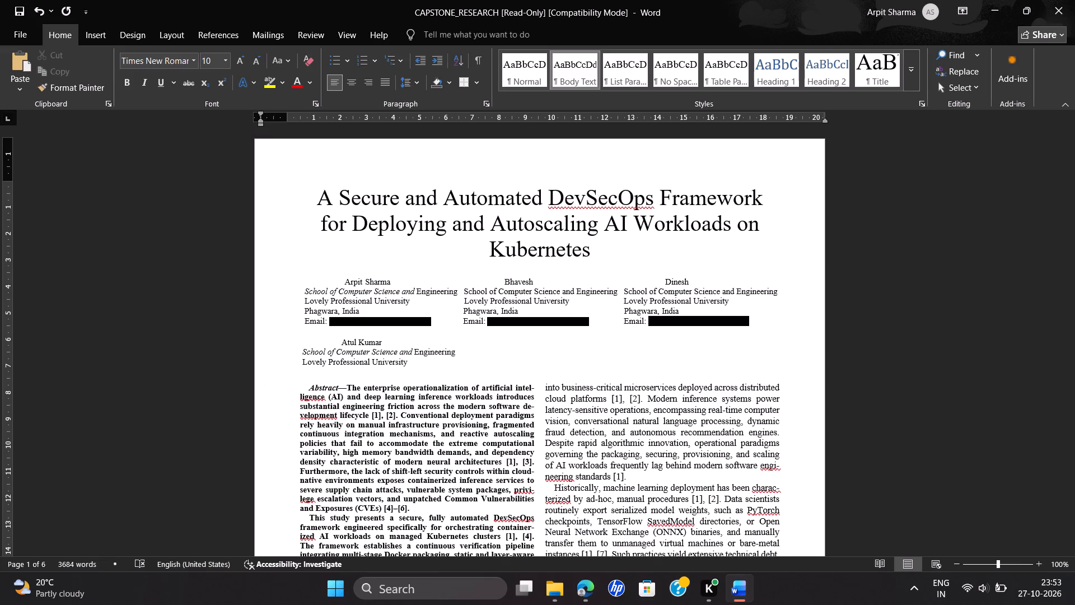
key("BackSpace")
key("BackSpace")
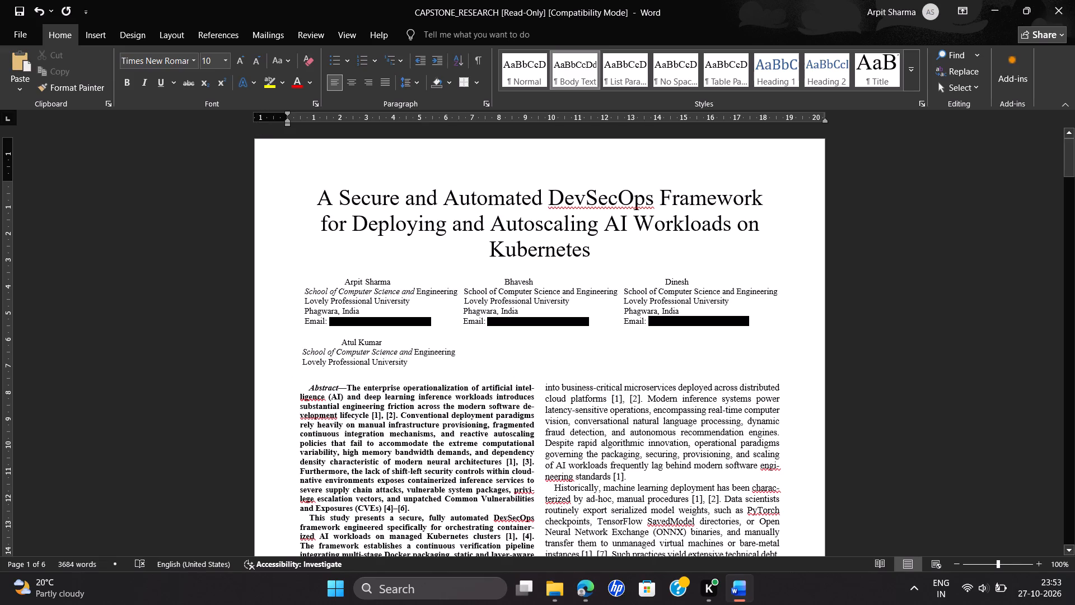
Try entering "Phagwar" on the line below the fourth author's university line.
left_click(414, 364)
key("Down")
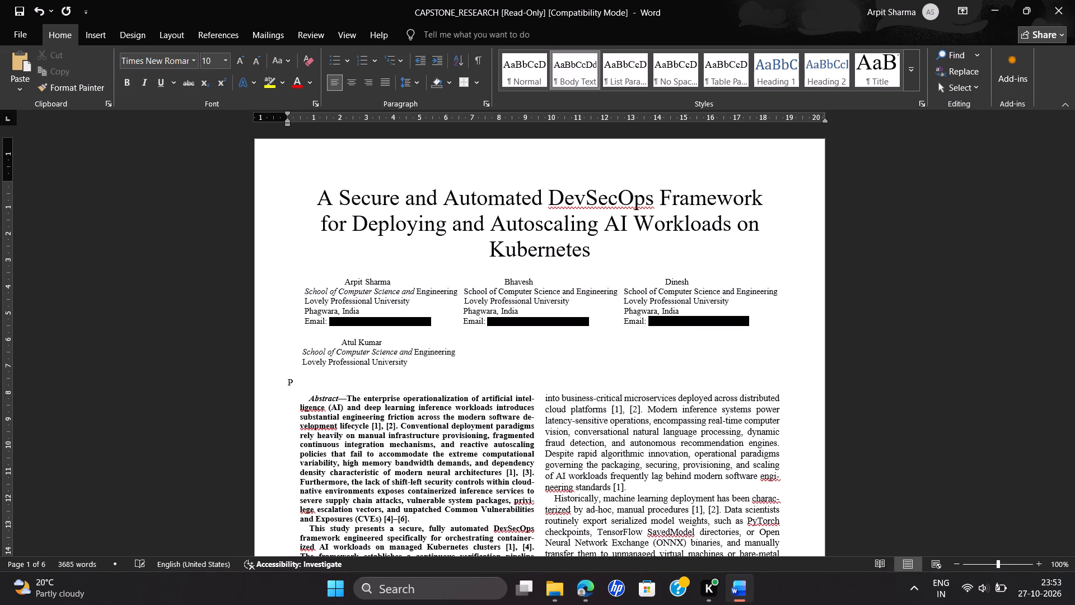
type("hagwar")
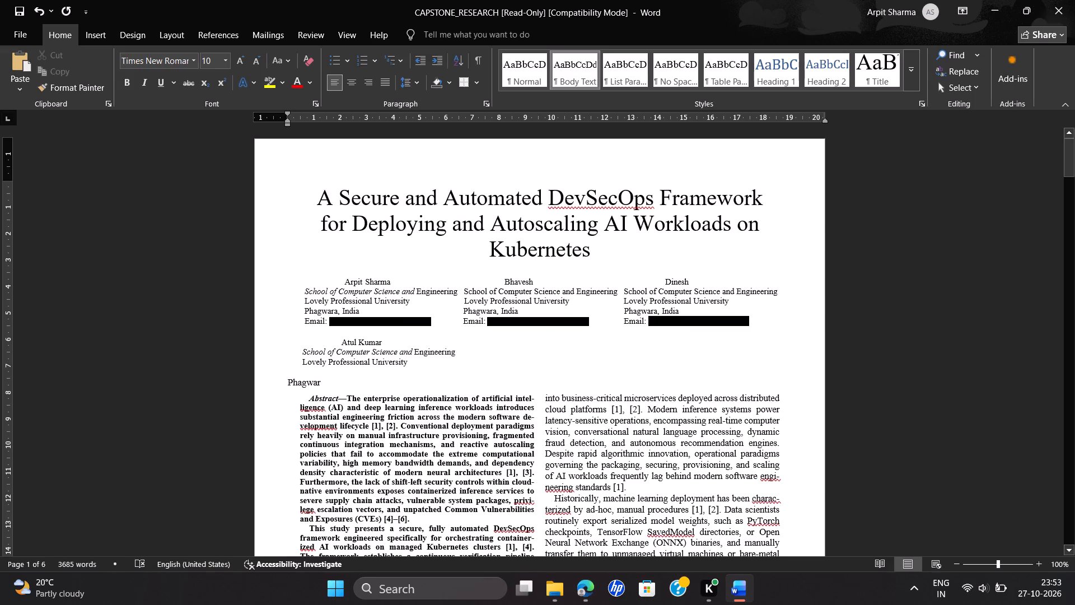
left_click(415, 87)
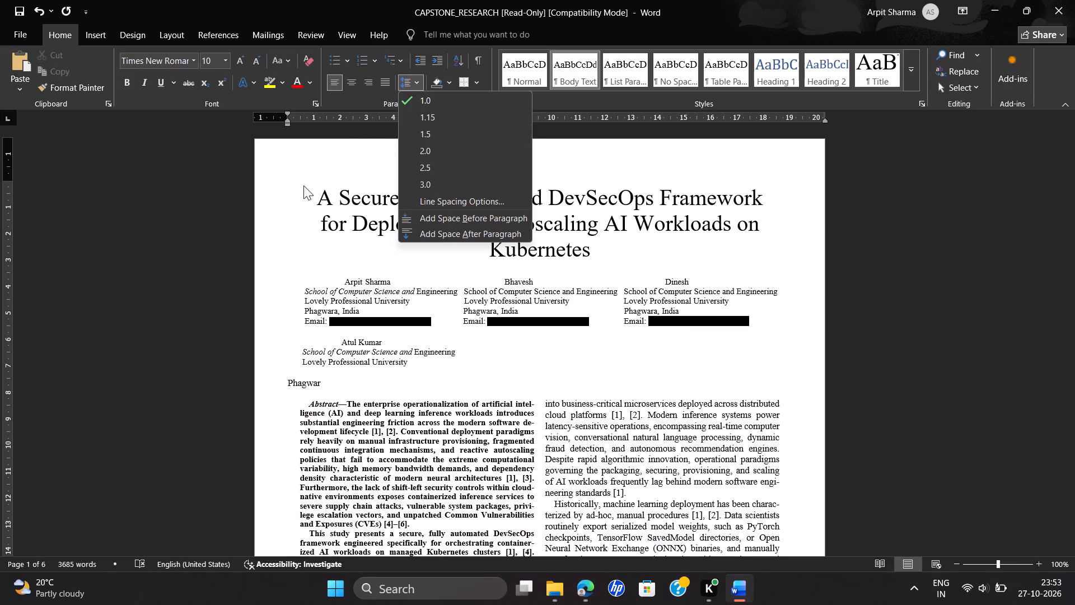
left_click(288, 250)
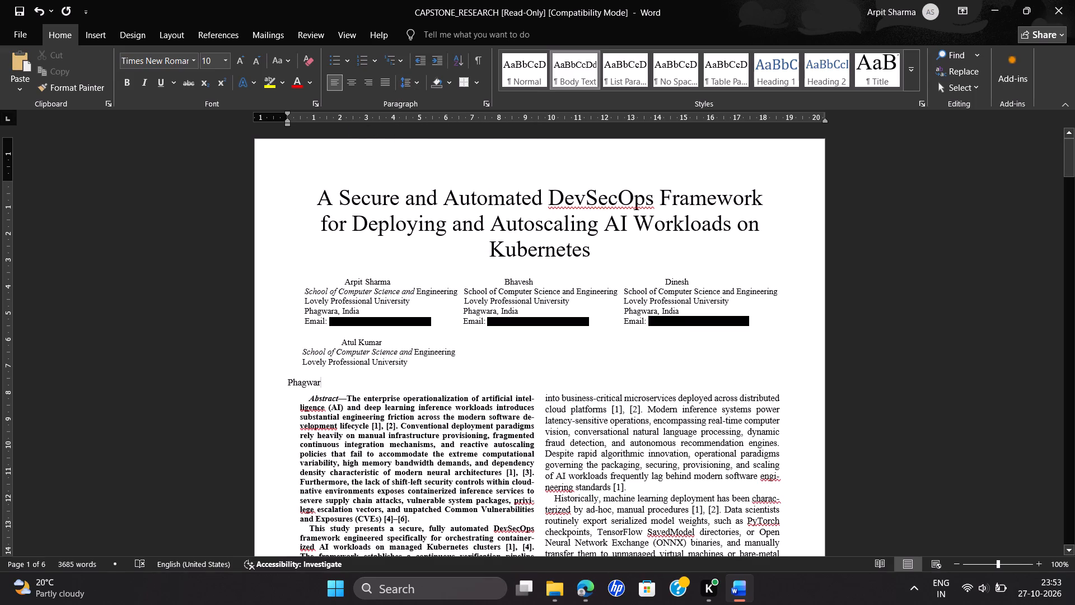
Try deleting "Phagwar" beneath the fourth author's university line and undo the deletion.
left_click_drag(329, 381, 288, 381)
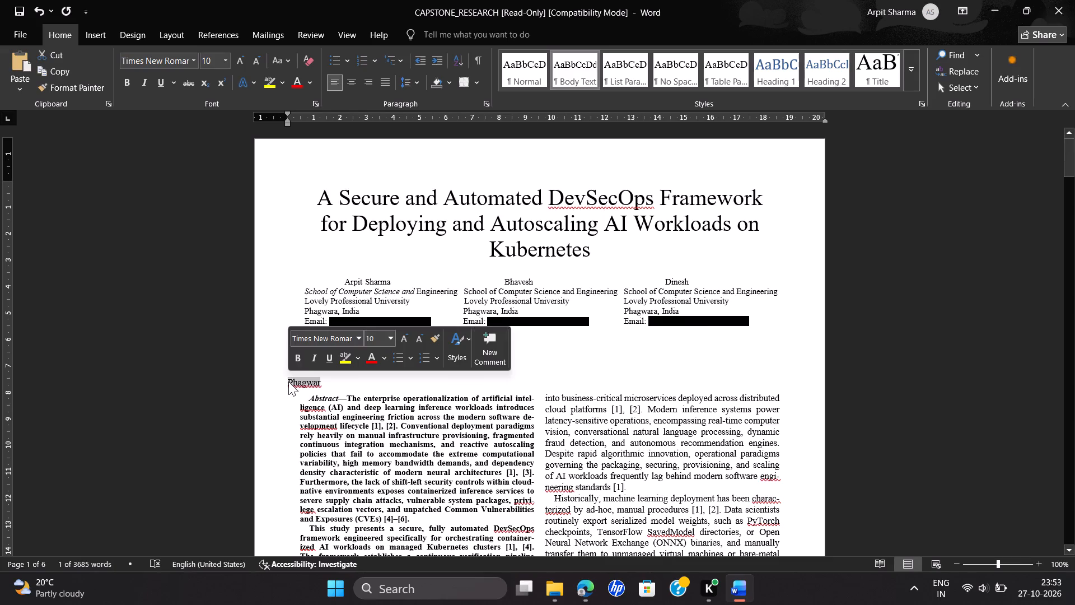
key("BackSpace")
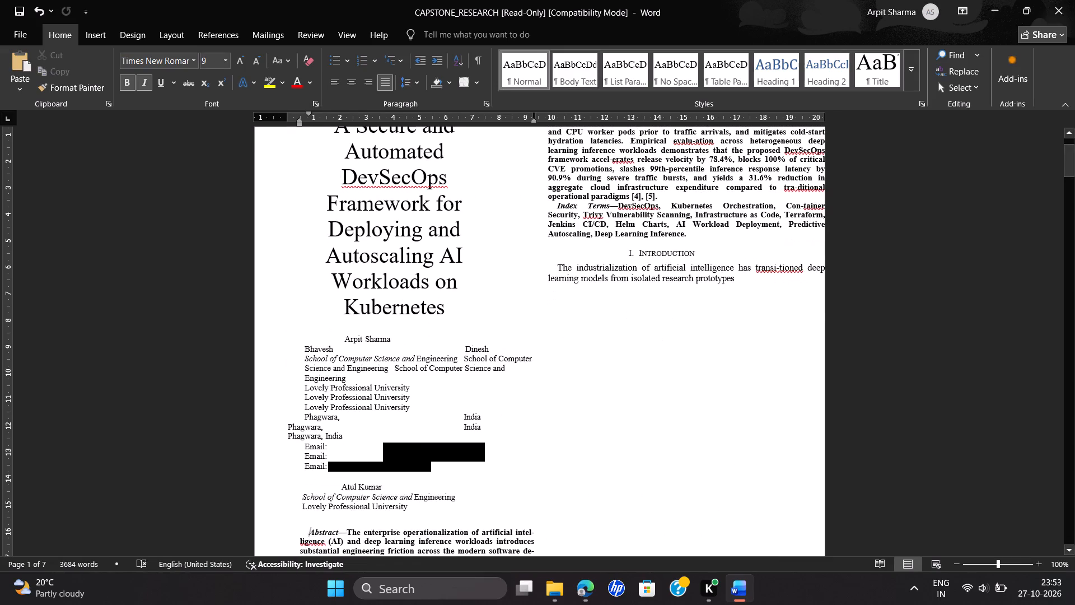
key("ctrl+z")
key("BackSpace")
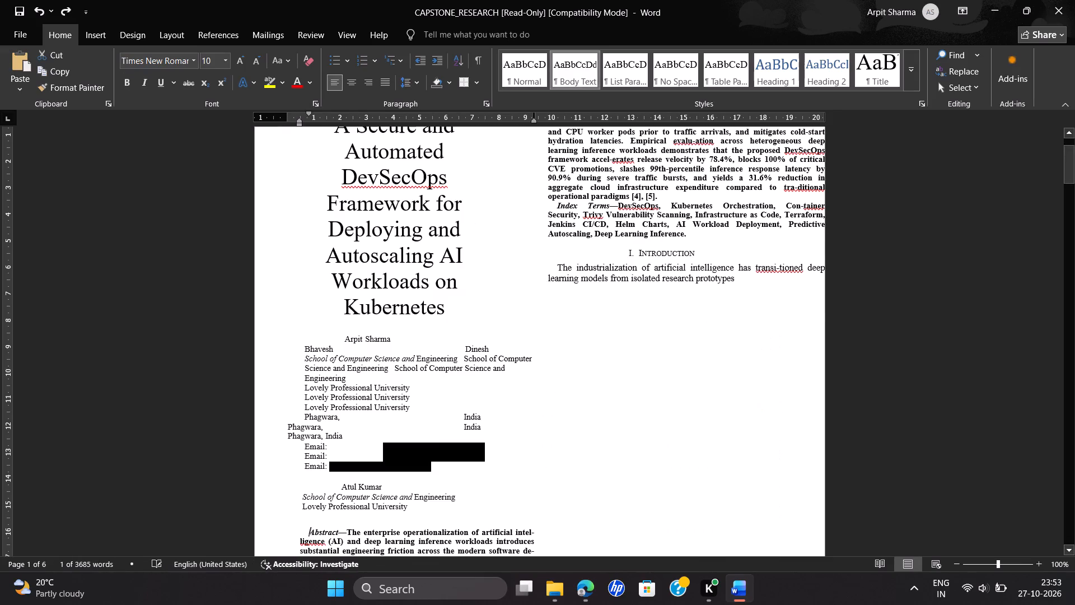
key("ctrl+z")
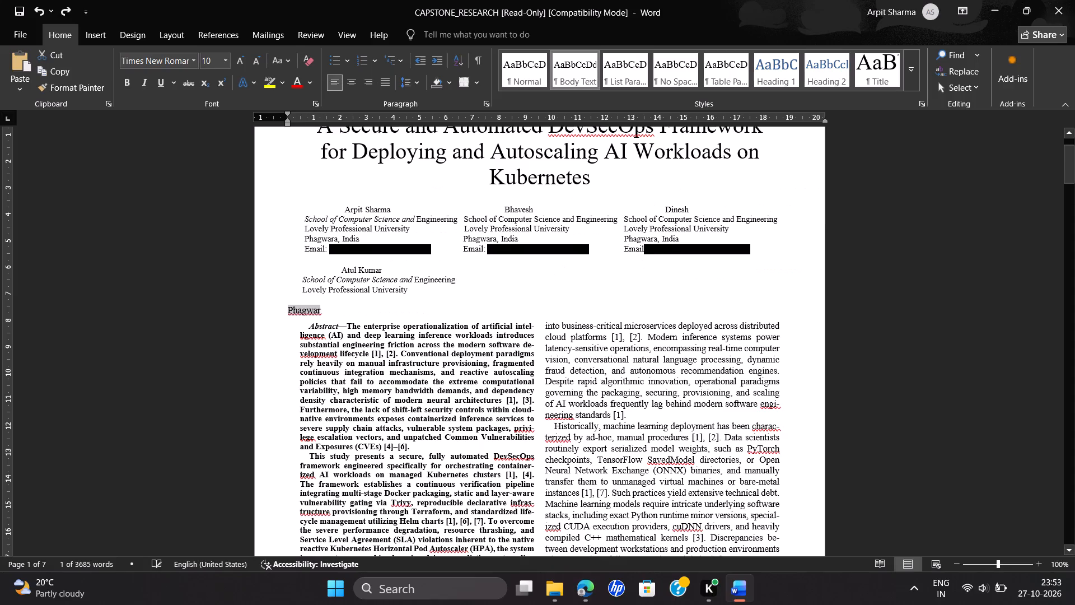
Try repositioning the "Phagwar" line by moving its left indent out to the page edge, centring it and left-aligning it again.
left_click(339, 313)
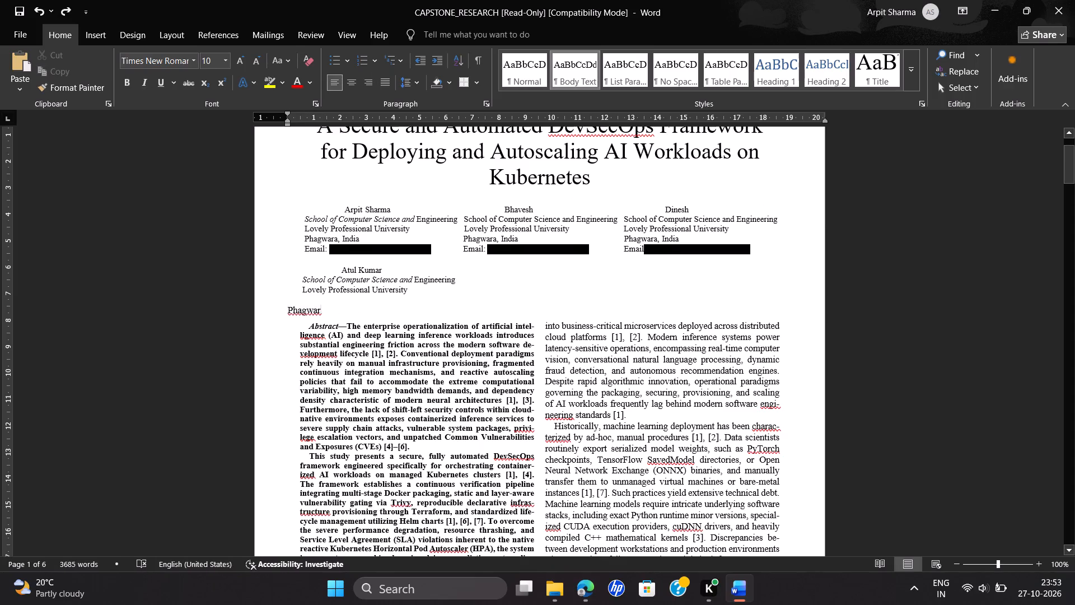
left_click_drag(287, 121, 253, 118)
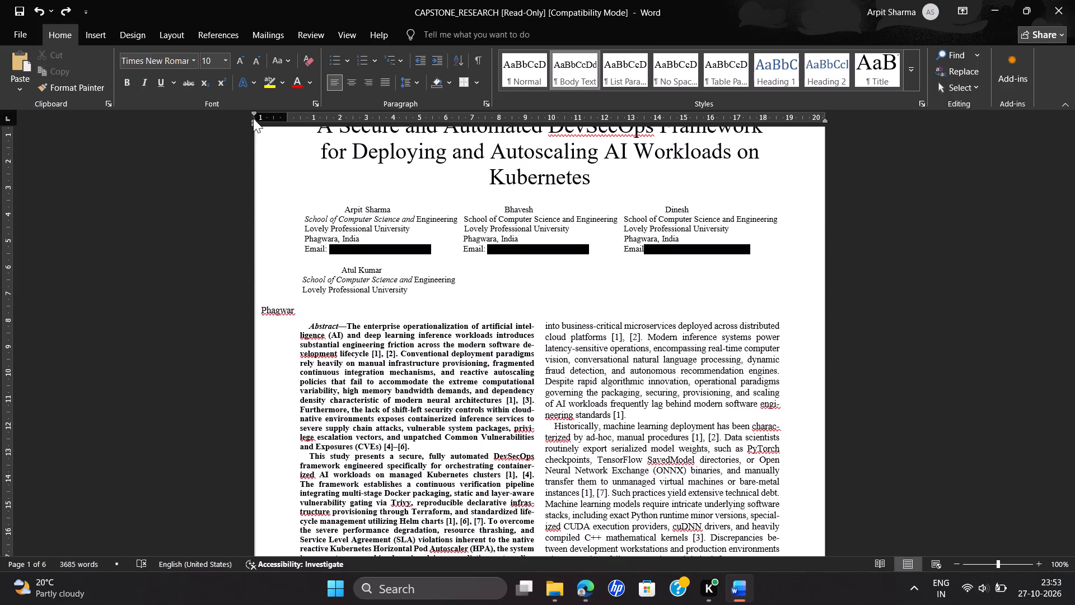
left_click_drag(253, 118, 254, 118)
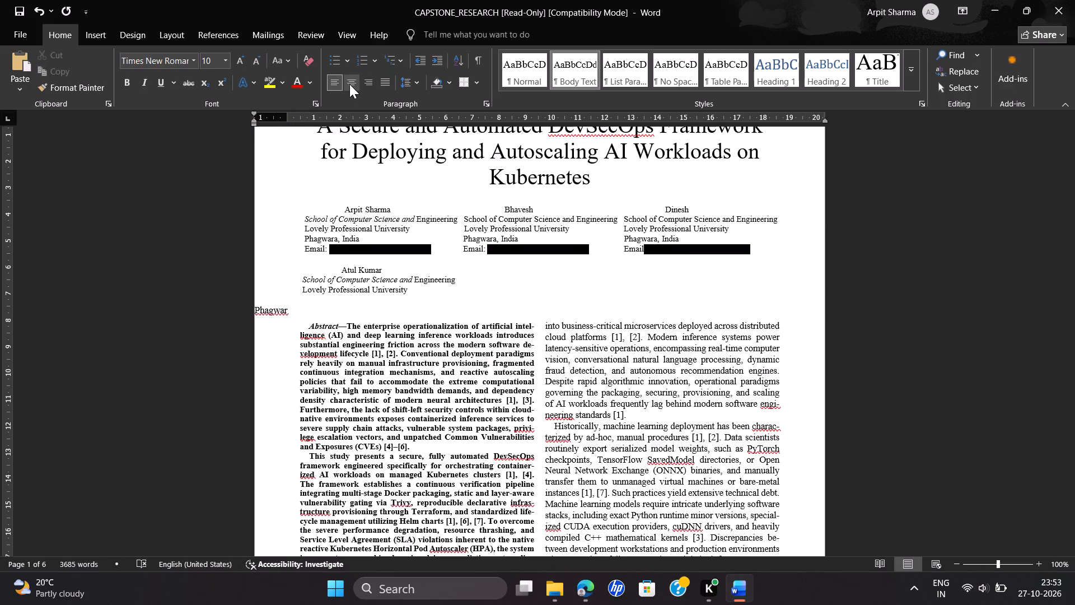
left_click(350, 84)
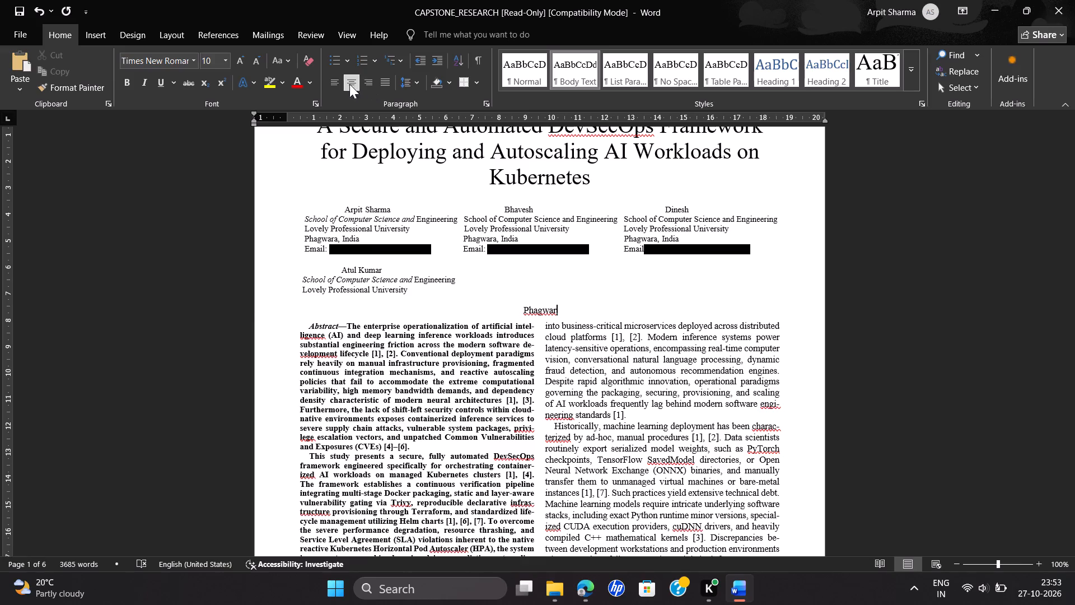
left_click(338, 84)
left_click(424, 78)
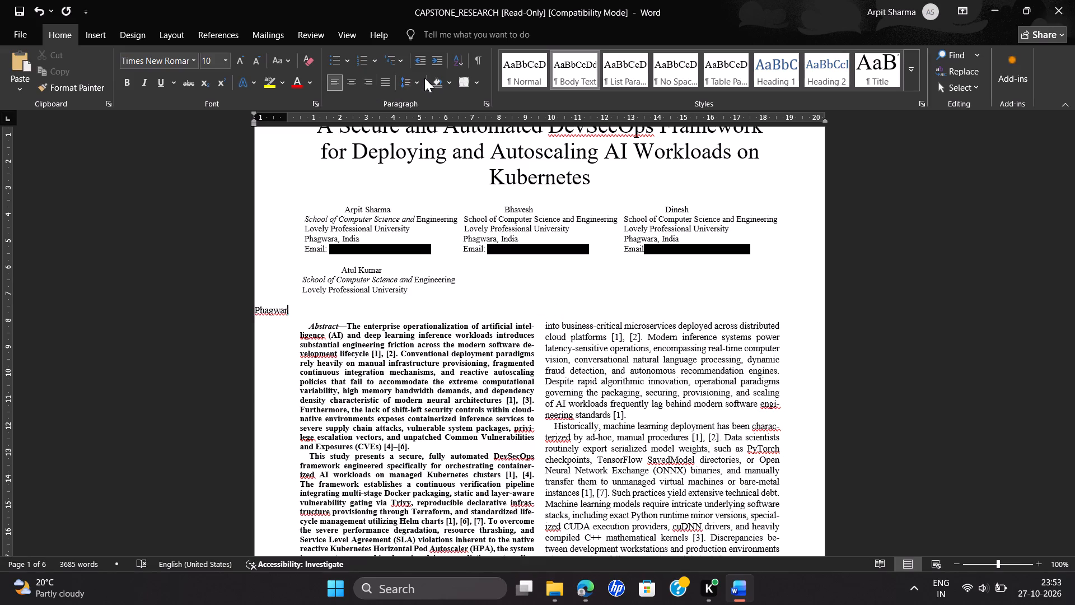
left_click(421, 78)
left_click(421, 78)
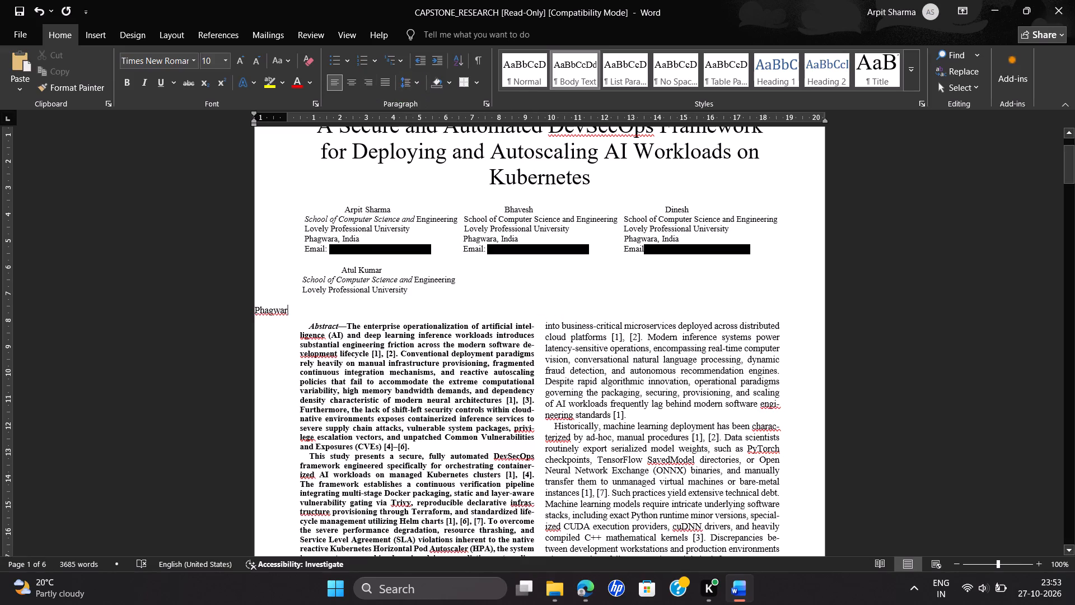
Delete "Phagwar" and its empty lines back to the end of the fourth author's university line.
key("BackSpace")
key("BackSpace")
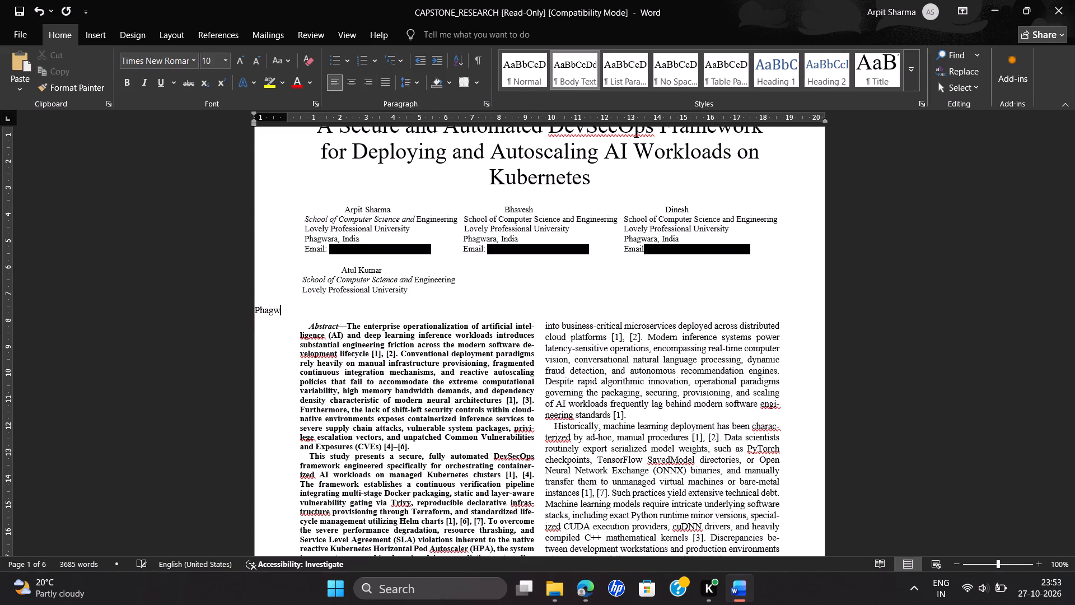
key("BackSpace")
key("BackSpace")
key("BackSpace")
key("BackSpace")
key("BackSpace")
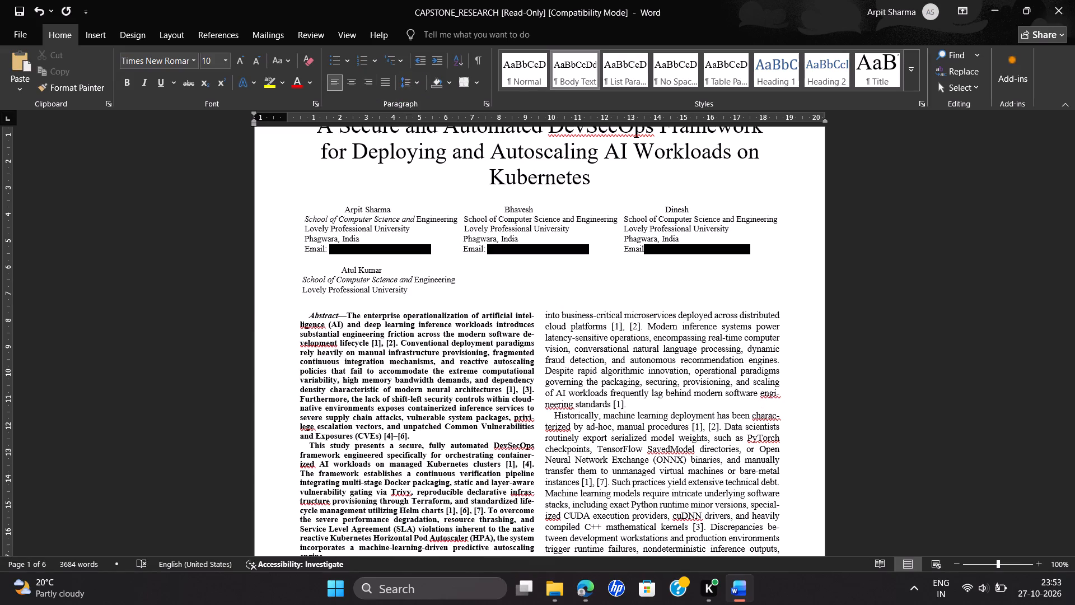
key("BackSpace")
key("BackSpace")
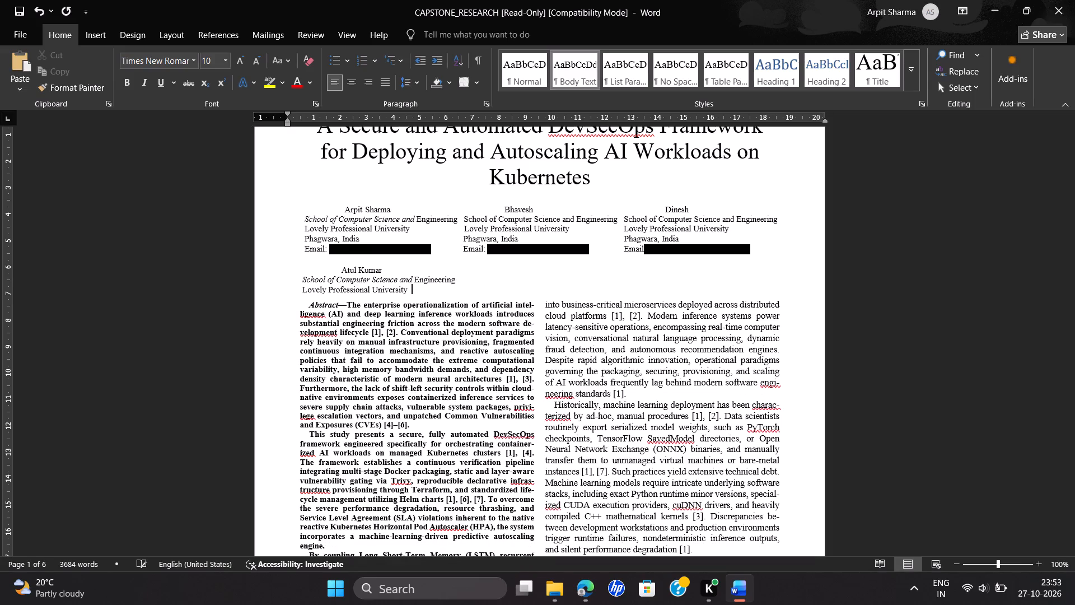
Add the line "Phagwara, India" beneath the fourth author's university line, indented with spaces to line up with it.
key("space")
key("space")
key("space")
key("space")
key("space")
key("space")
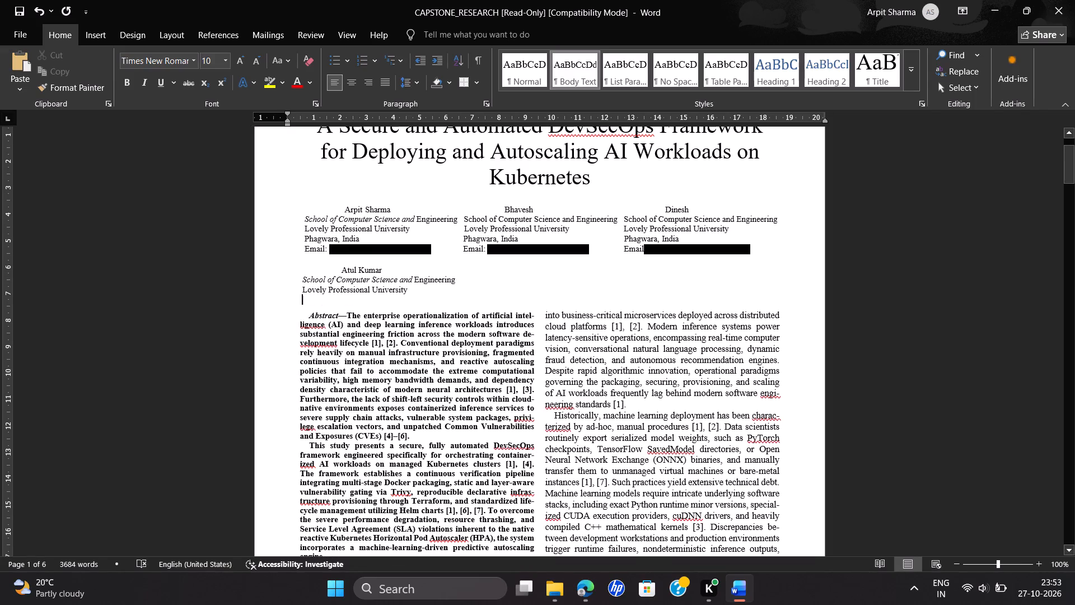
type("hagwara")
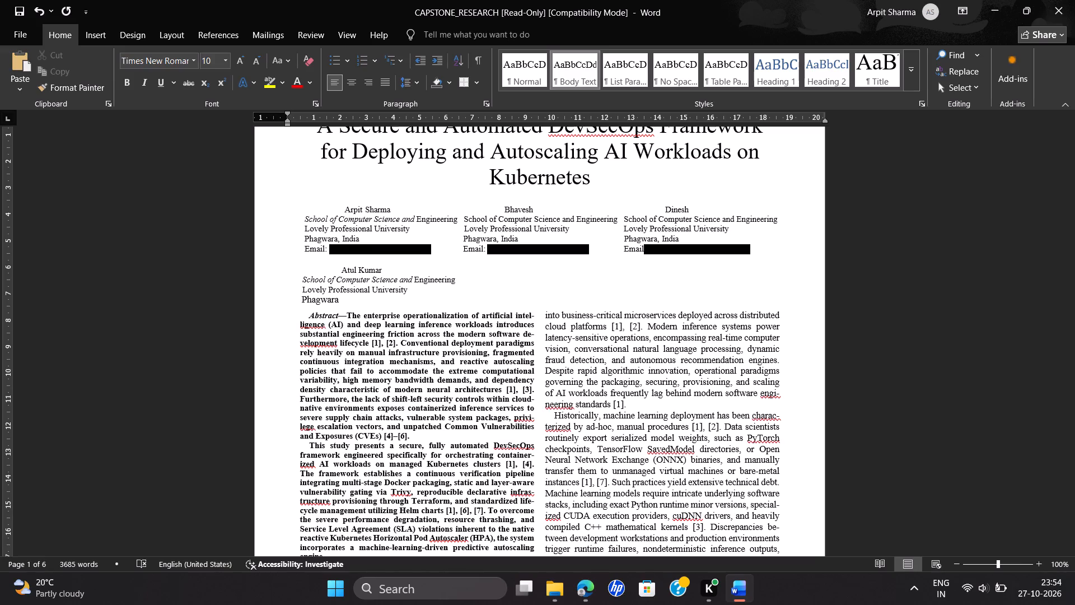
type(",")
key("space")
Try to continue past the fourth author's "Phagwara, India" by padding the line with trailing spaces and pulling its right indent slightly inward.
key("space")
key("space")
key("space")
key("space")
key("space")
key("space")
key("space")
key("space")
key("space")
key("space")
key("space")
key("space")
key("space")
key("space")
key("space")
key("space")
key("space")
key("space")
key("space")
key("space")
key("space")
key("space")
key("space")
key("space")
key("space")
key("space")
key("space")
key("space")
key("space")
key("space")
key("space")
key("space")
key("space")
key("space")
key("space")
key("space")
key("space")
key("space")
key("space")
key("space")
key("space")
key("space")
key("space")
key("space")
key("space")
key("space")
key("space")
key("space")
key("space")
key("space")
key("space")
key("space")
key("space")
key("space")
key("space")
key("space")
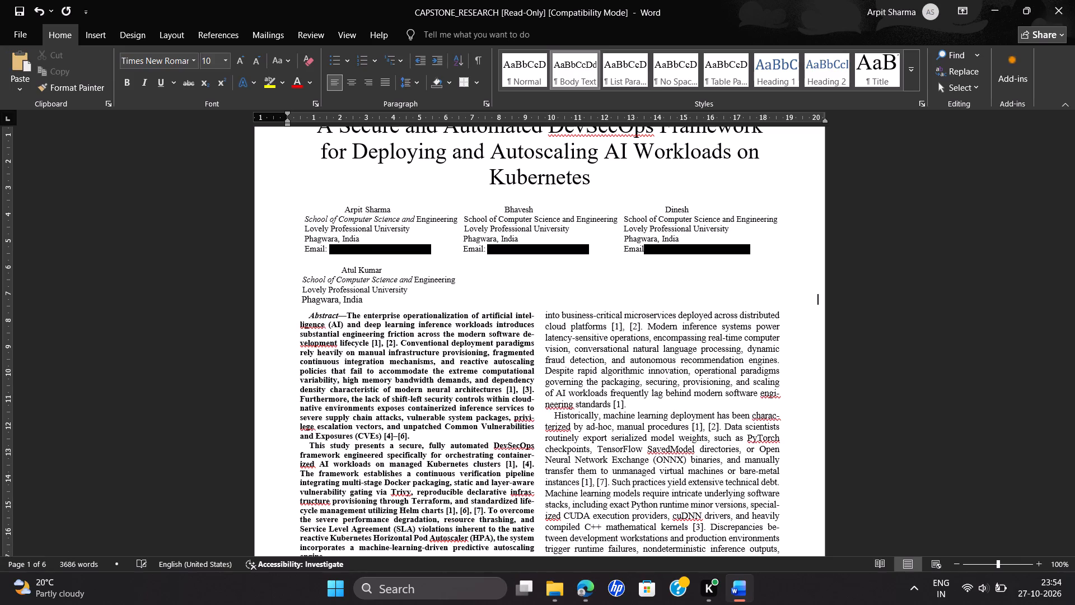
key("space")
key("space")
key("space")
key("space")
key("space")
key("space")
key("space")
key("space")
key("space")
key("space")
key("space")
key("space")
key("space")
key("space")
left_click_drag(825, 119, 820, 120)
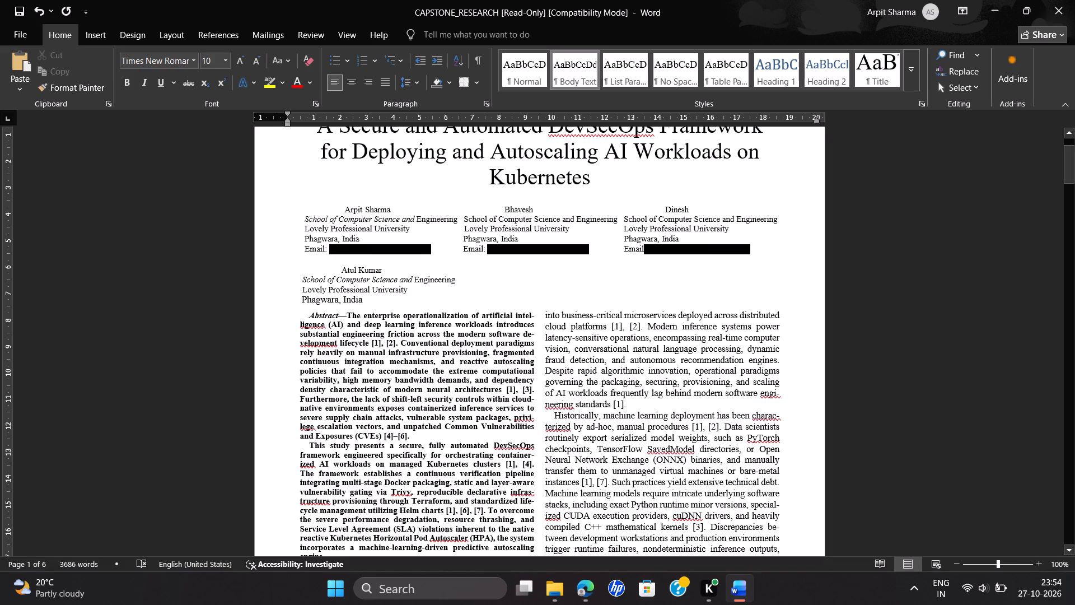
Add an "Email: " line beneath the fourth author's "Phagwara, India", indented with spaces to line up with it.
left_click(371, 304)
key("Return")
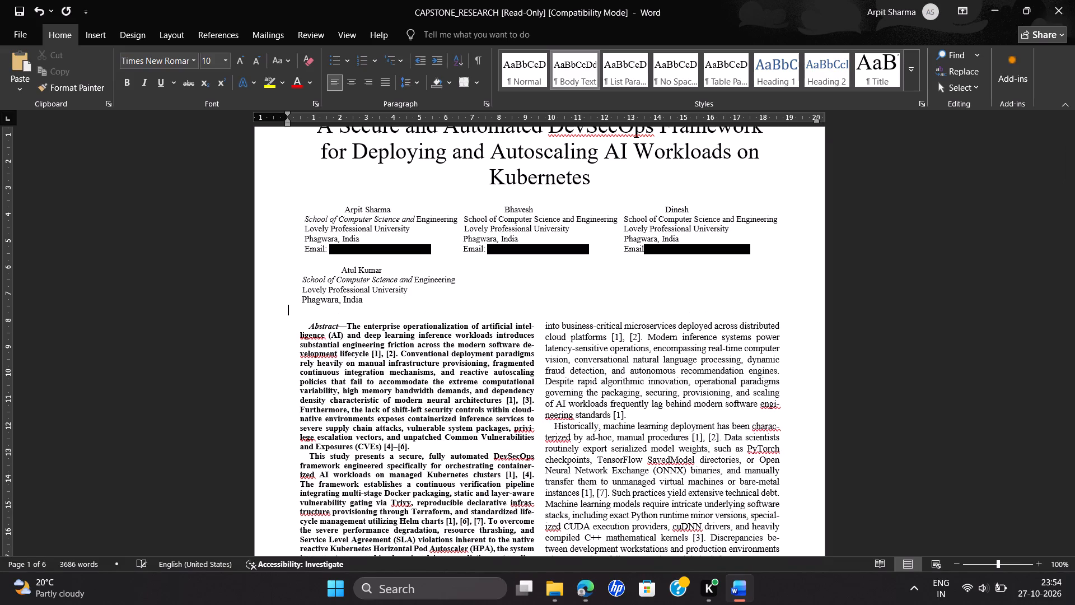
key("space")
key("space")
key("space")
key("space")
key("space")
key("space")
type("mail")
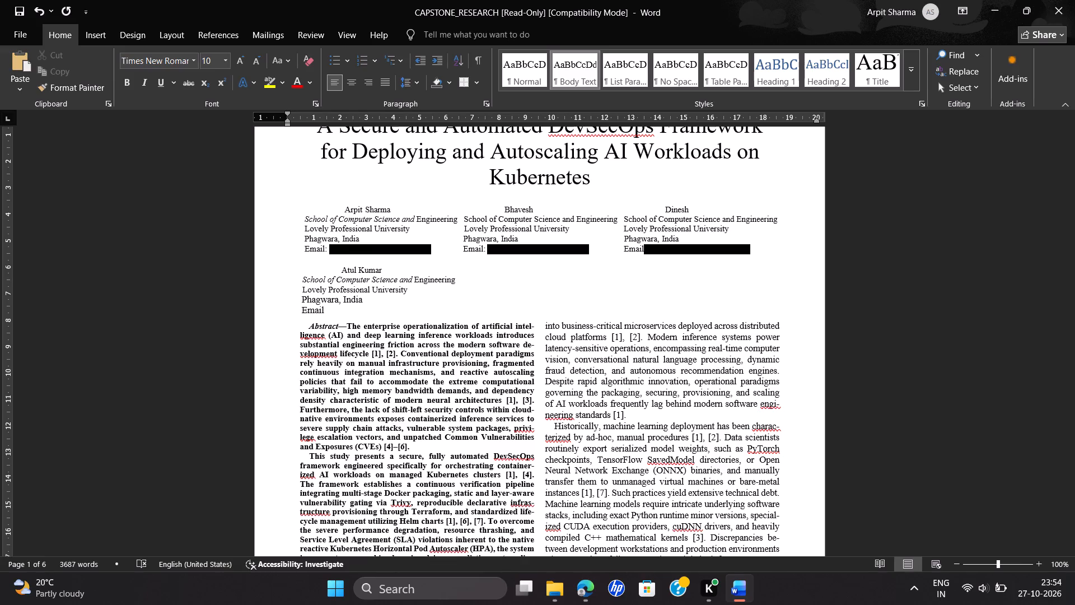
key("shift+colon")
key("space")
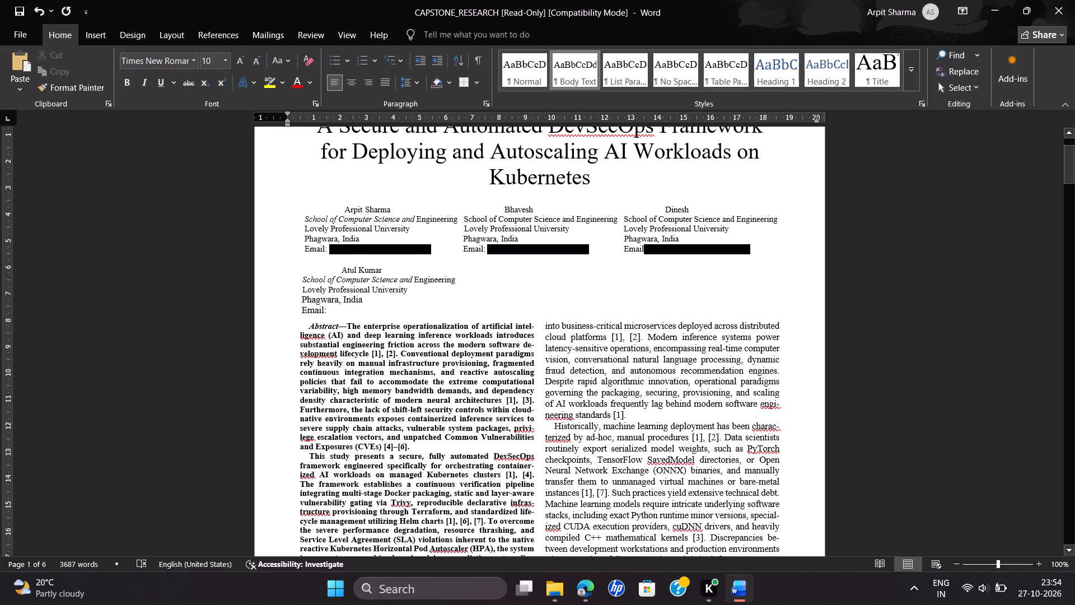
Delete the third author's email address and end the remaining "Email" label with a colon and a space.
left_click(766, 248)
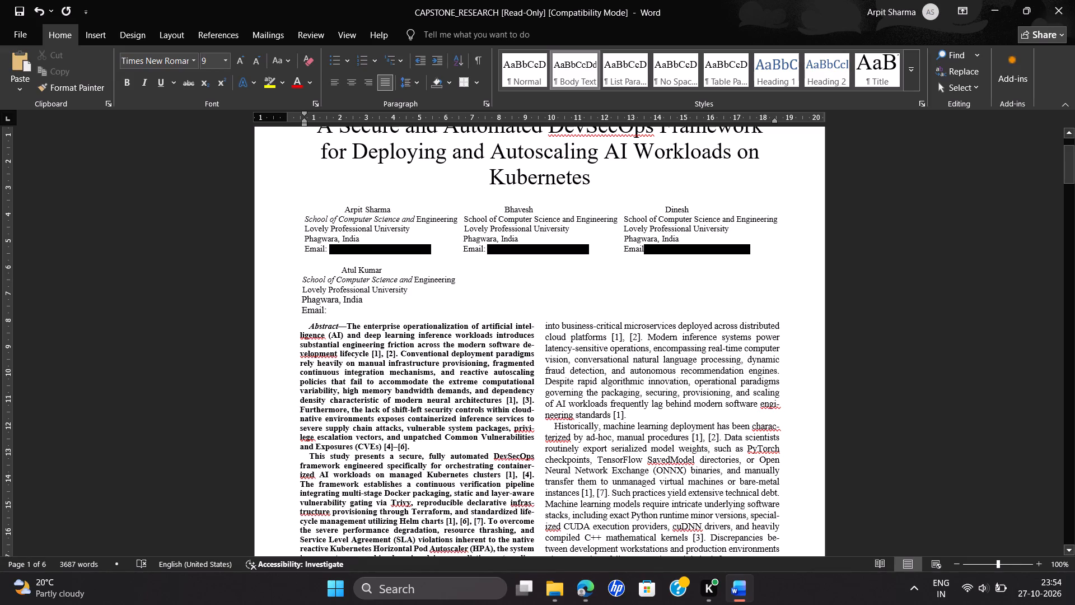
key("BackSpace")
key("BackSpace")
key("BackSpace")
key("BackSpace")
key("shift+colon")
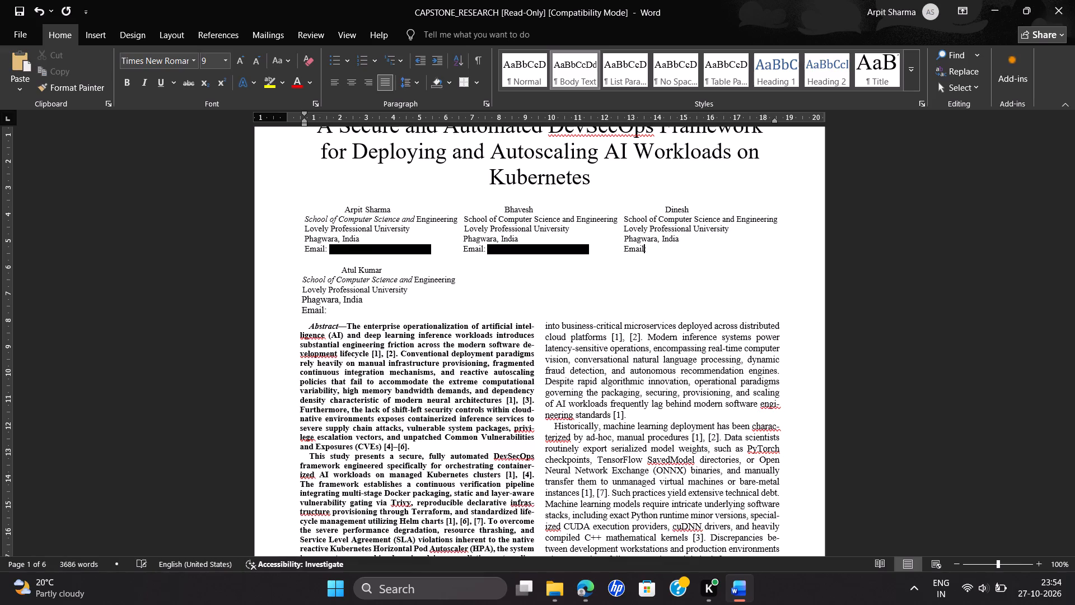
key("space")
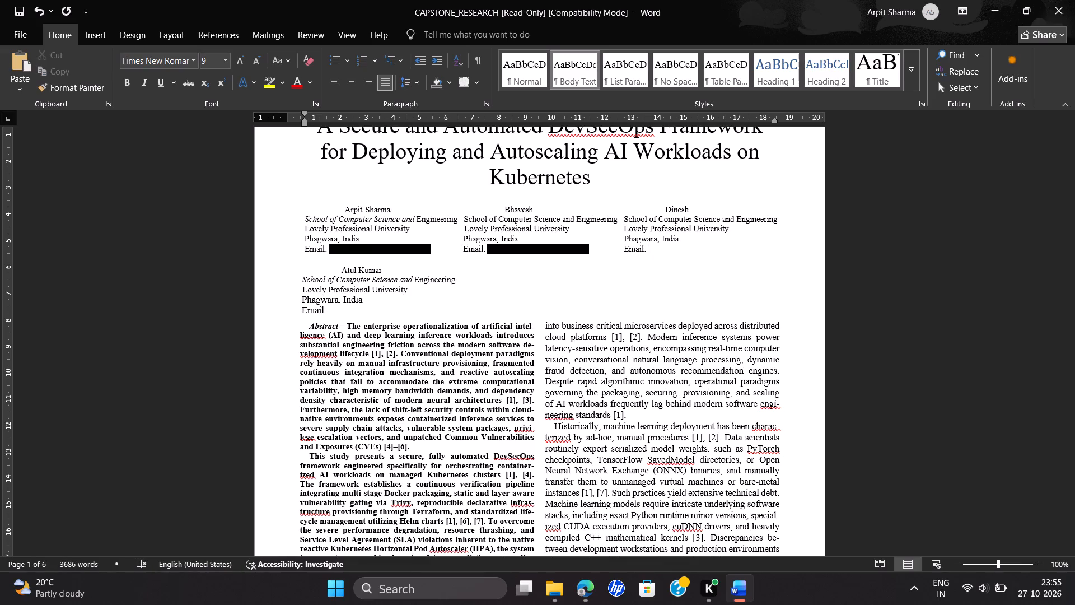
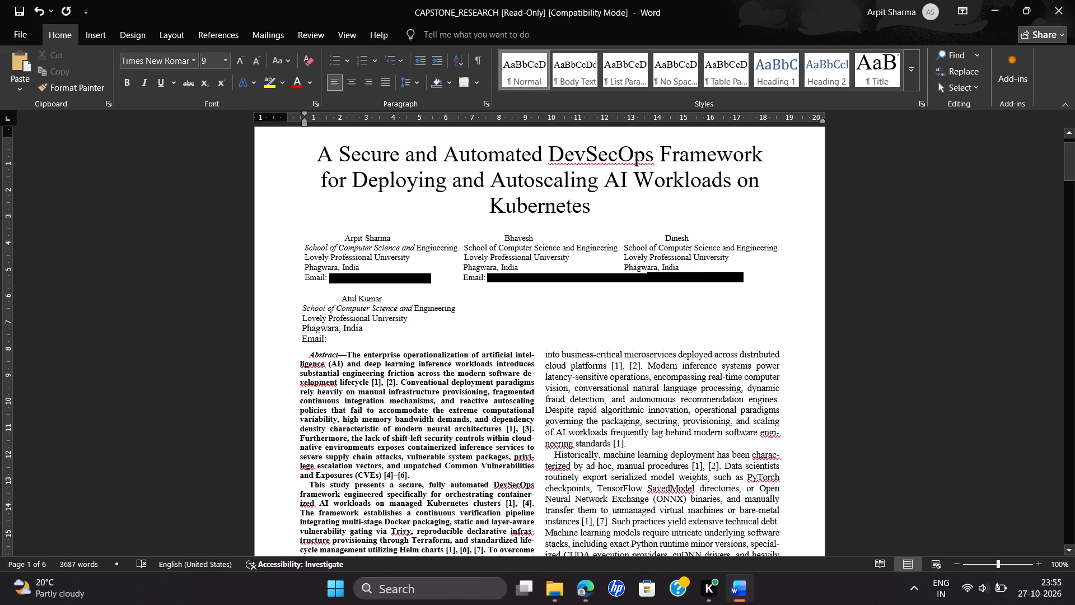
Extend the third author's name in the header from the first name alone to the full name.
key("space")
Set the font size of the fourth author's "Phagwara, India" and "Email:" lines to 9.
left_click_drag(302, 327, 306, 328)
left_click_drag(306, 328, 327, 339)
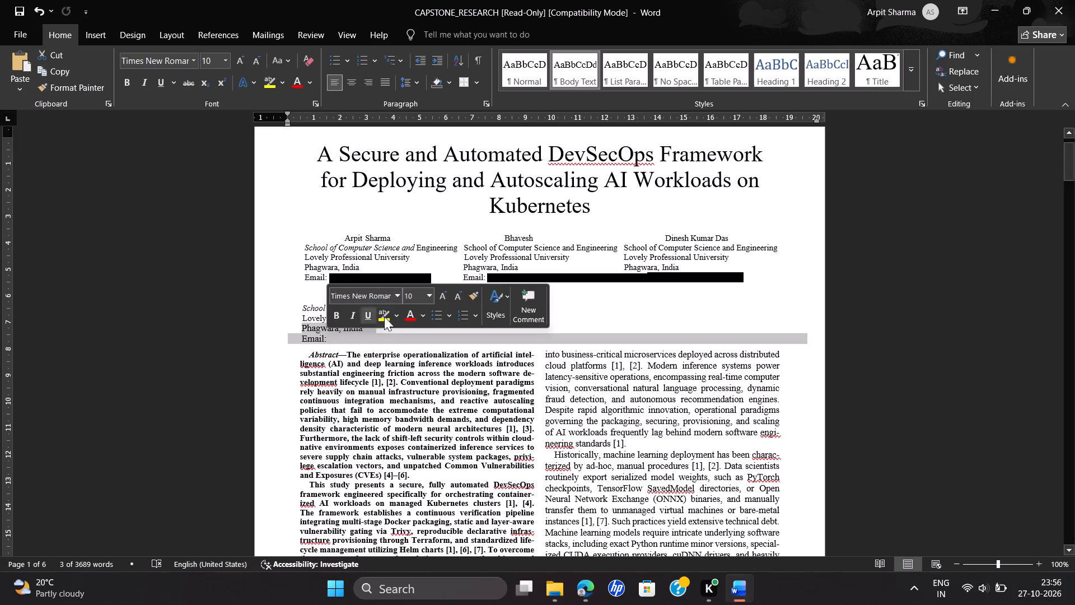
left_click(429, 301)
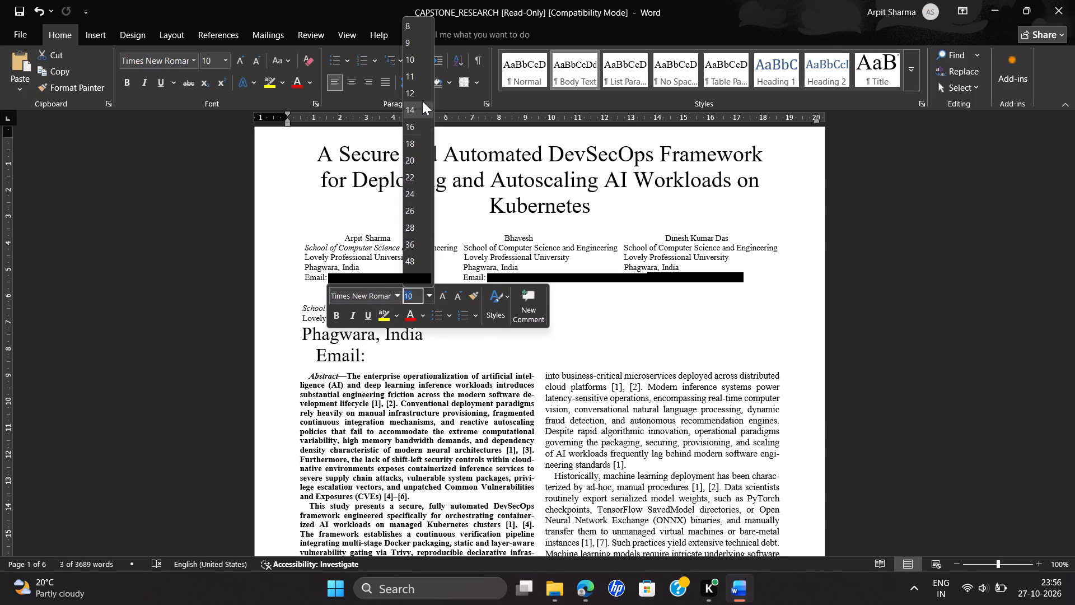
left_click(413, 41)
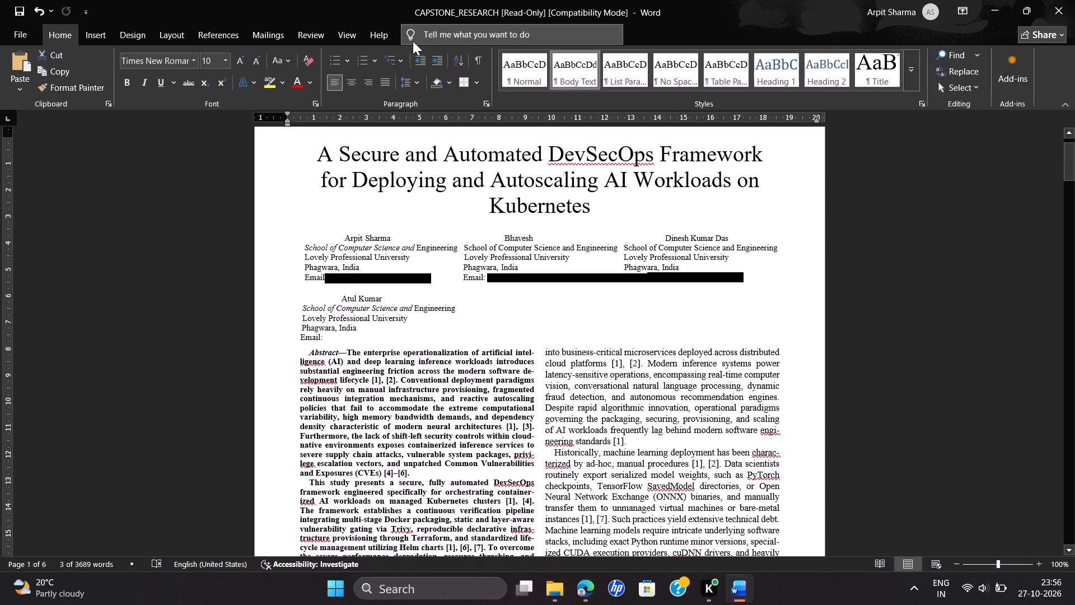
left_click(463, 321)
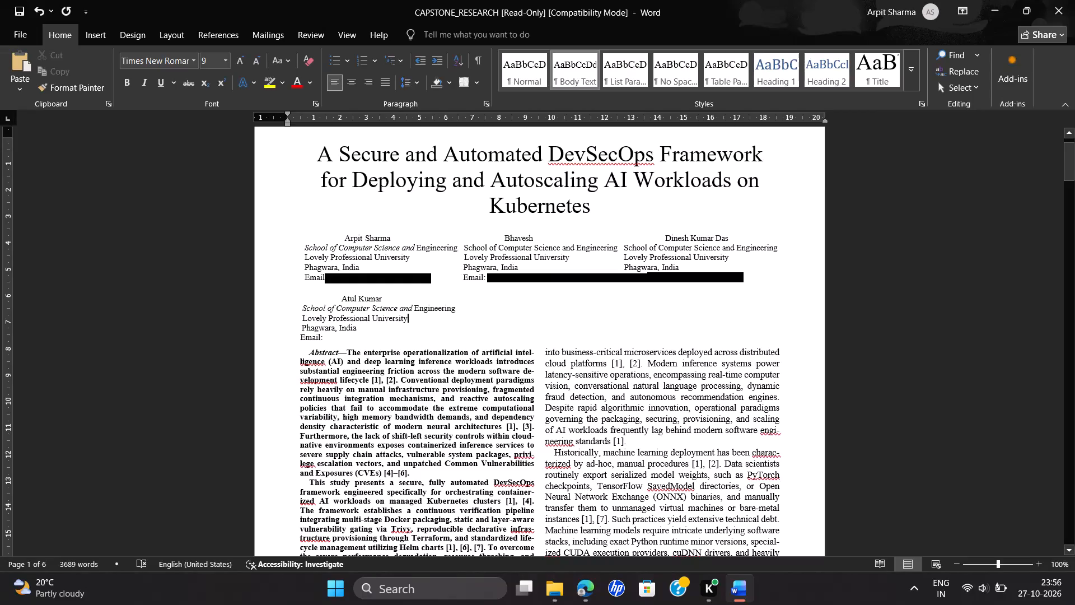
Place the text cursor at the end of the first author's email line.
left_click(432, 280)
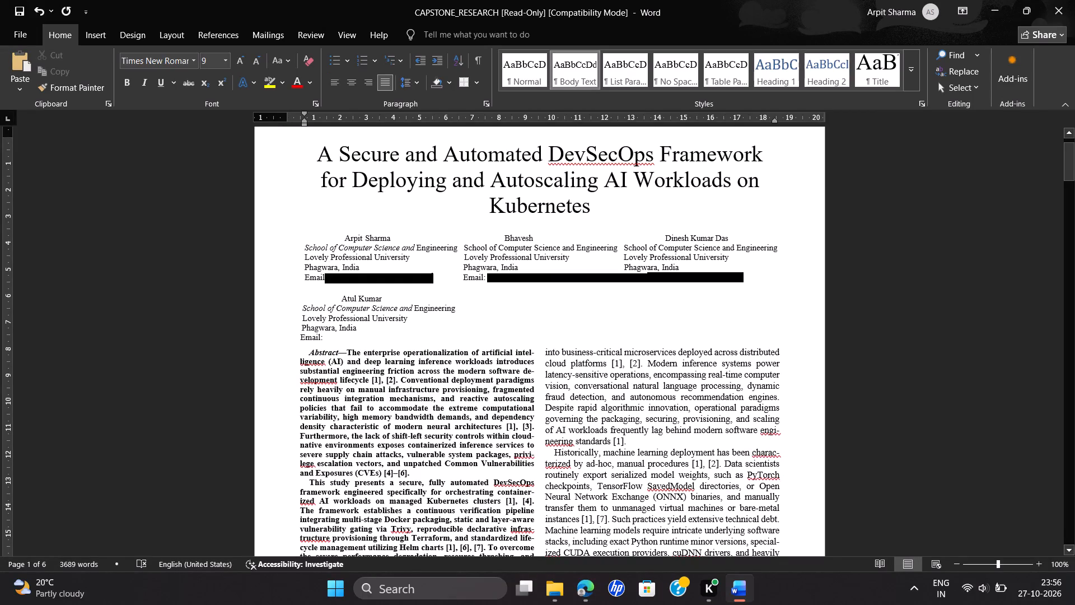
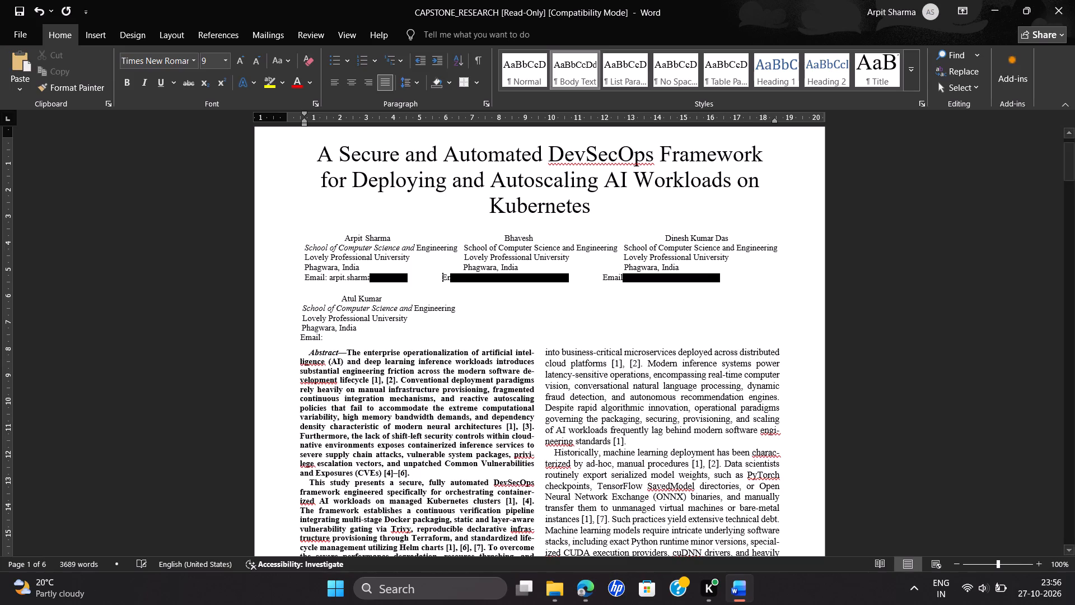
Insert five spaces before the second author's email label to align the second and third email lines with their author blocks.
key("space")
key("space")
key("space")
key("space")
key("space")
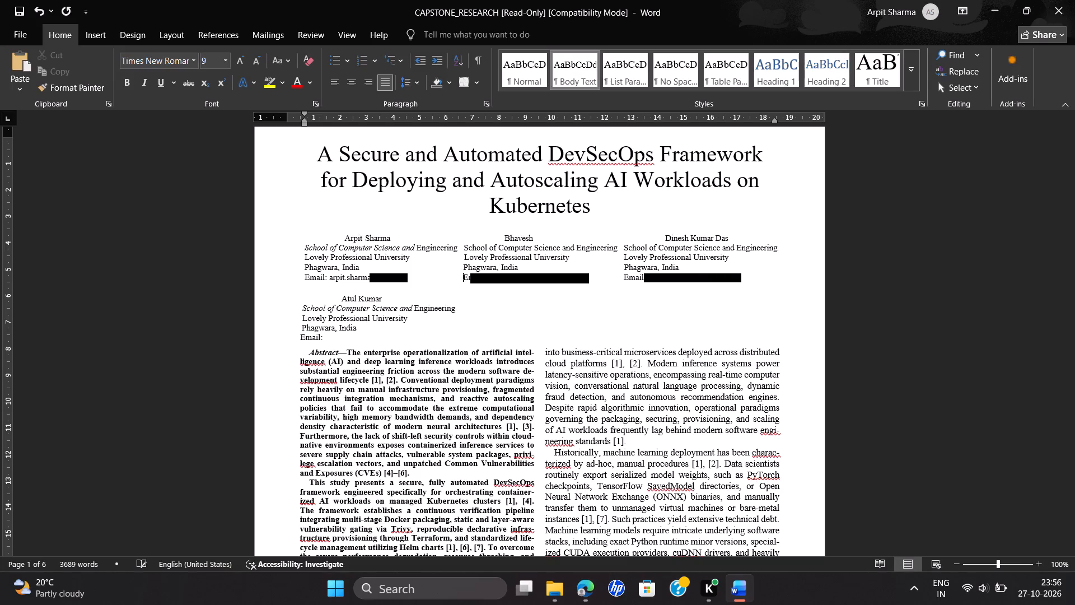
Place the text cursor after the "Email:" label in the fourth author's block.
left_click(340, 337)
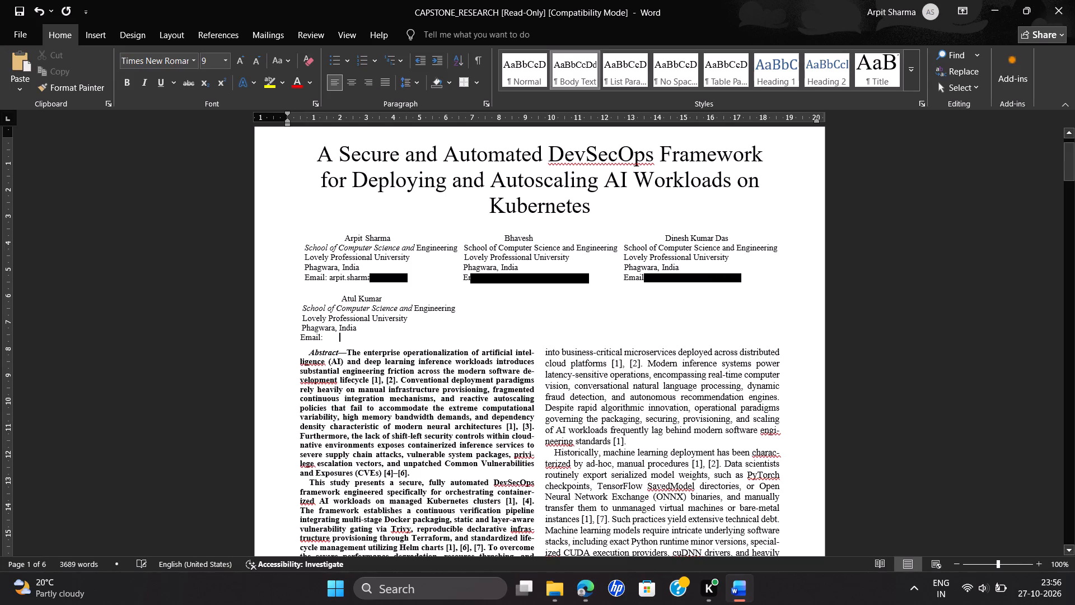
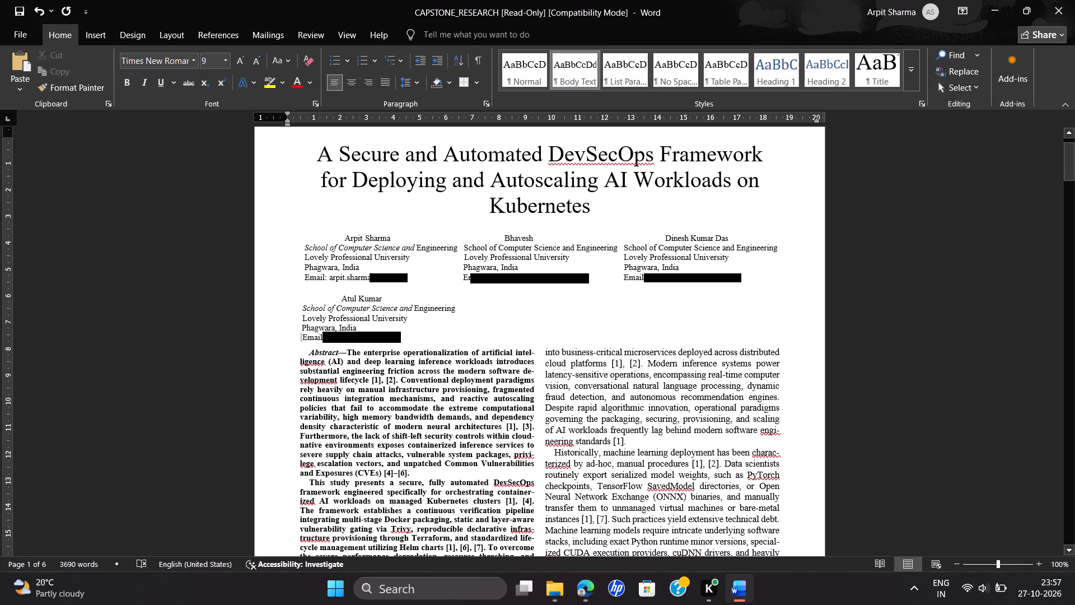
Replace the leading space on the fourth author's email line to align it with the lines above.
key("Right")
key("BackSpace")
key("space")
Pad the fourth author's name line with spaces until it reaches under the second author's name, making room for a fifth author.
left_click(455, 295)
key("space")
key("space")
key("space")
key("space")
key("space")
key("space")
key("space")
key("space")
key("space")
key("space")
key("space")
key("space")
key("space")
key("space")
key("space")
key("space")
key("space")
key("space")
key("space")
key("space")
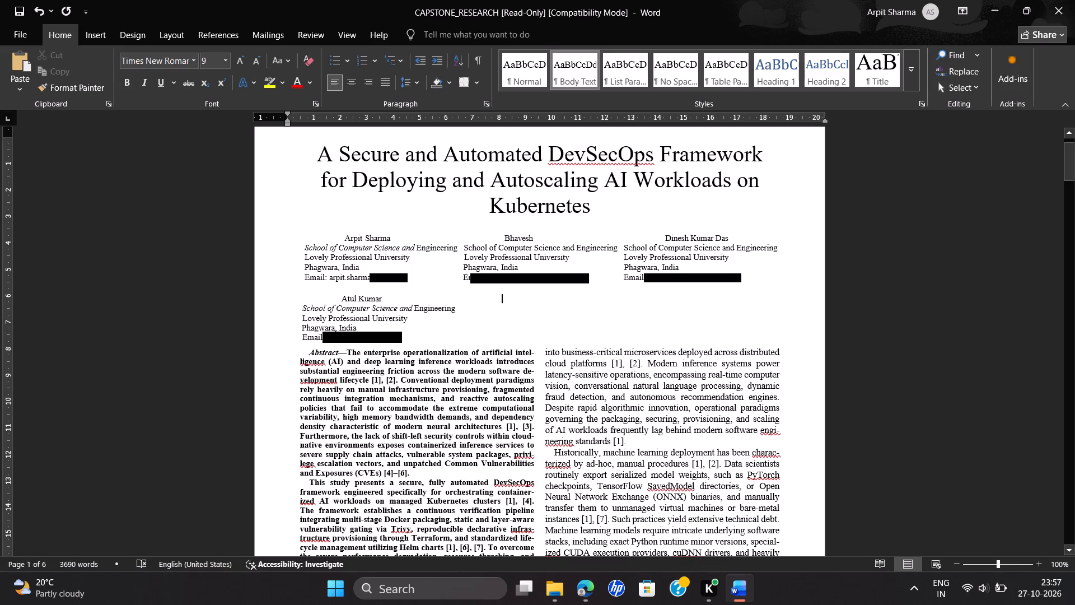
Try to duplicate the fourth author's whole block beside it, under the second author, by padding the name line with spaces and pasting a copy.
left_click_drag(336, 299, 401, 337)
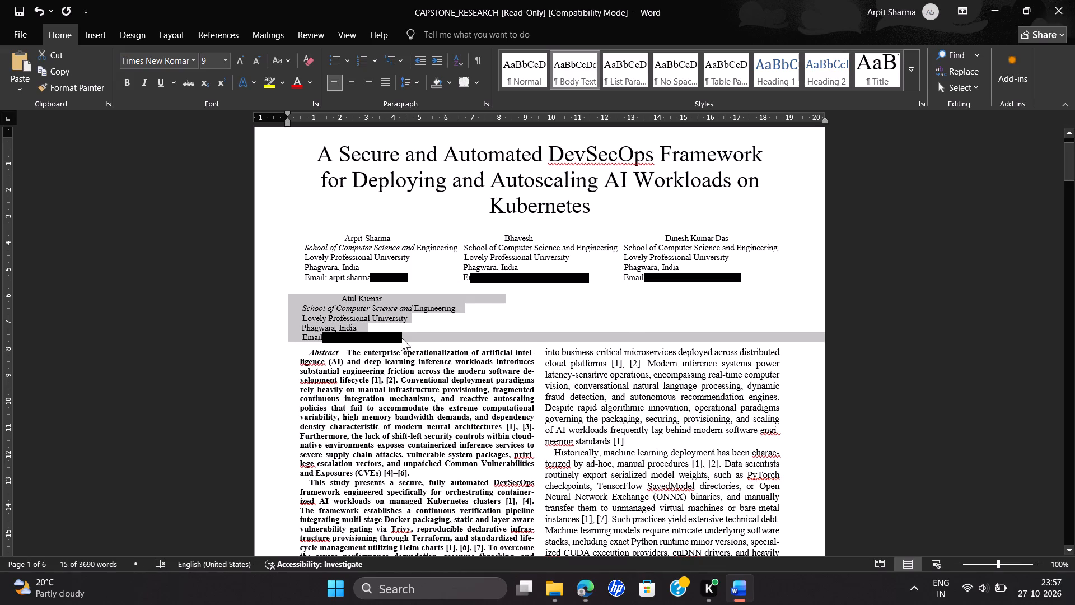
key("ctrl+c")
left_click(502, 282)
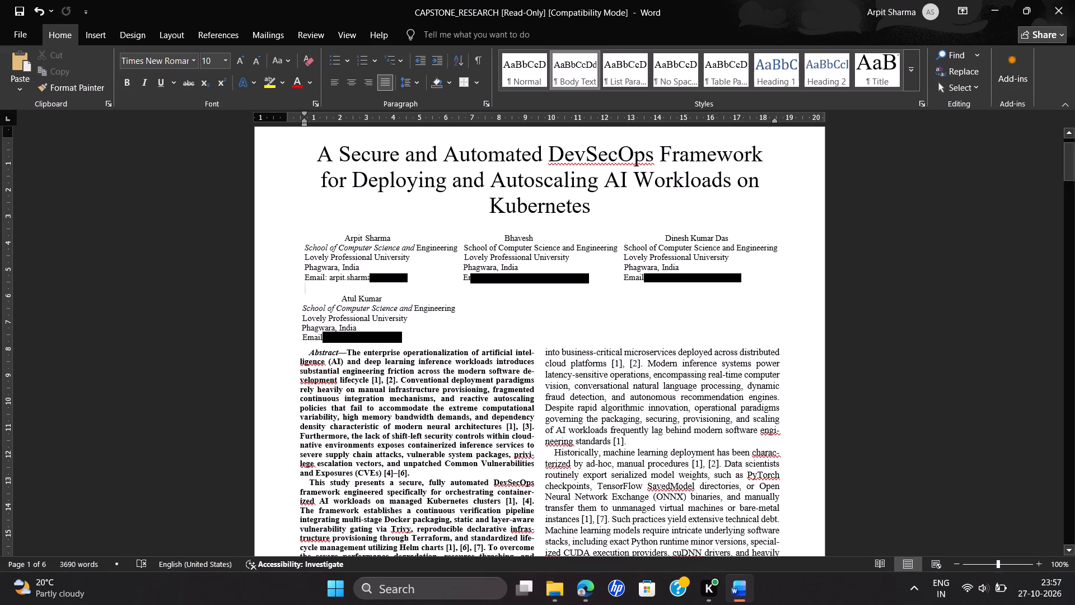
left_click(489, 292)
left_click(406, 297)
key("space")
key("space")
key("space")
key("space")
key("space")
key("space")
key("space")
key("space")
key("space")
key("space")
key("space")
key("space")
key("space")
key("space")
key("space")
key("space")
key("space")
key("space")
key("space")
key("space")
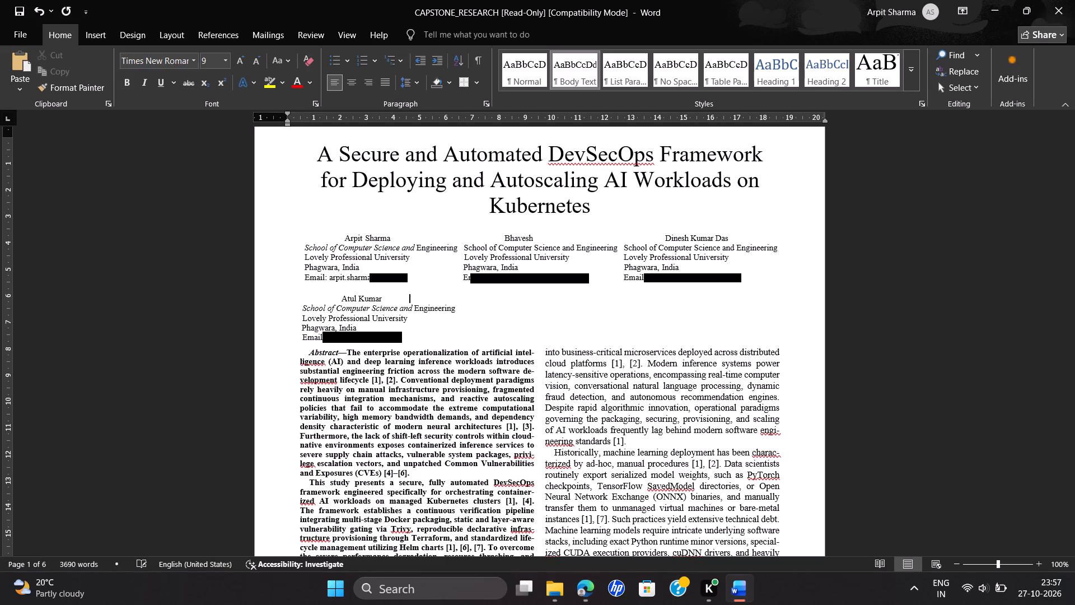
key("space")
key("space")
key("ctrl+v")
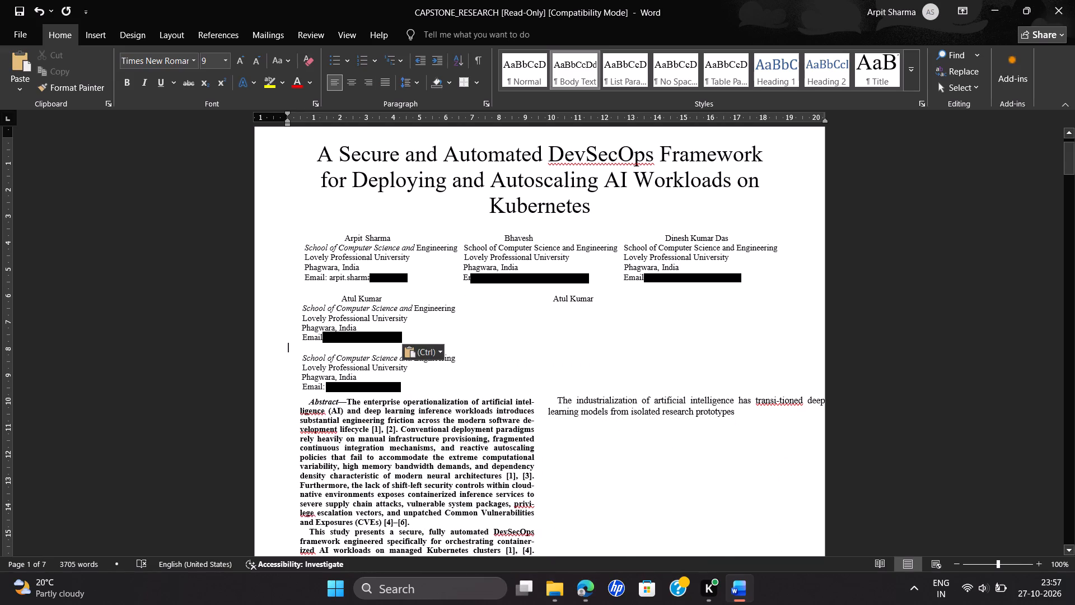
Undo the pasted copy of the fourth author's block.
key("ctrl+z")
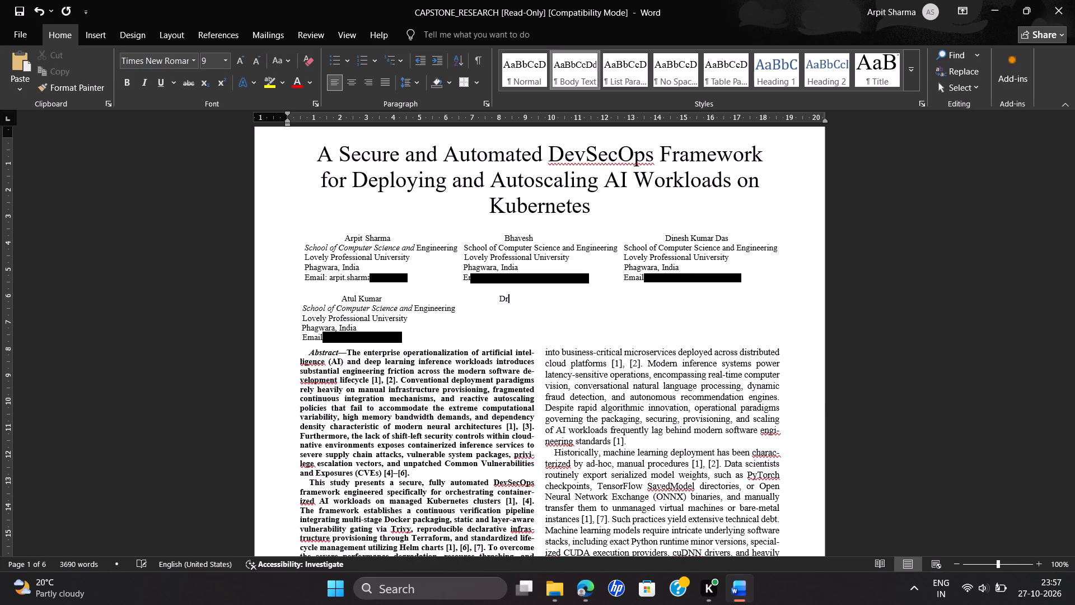
Enter the fifth author's name beside the fourth author's, with the title "Dr." followed by a single space.
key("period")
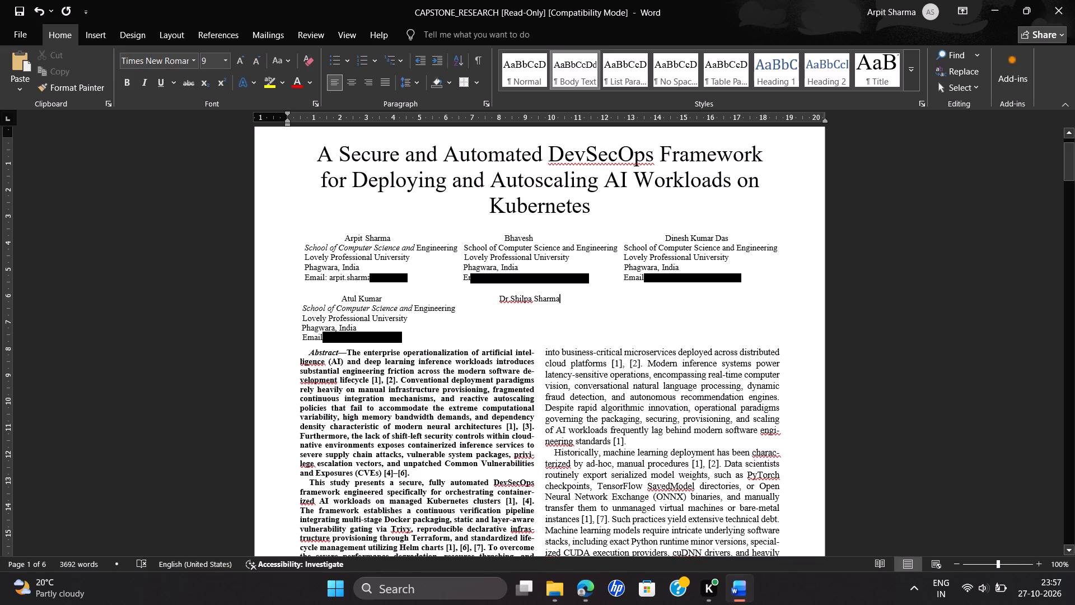
left_click(511, 297)
key("Right")
key("BackSpace")
key("BackSpace")
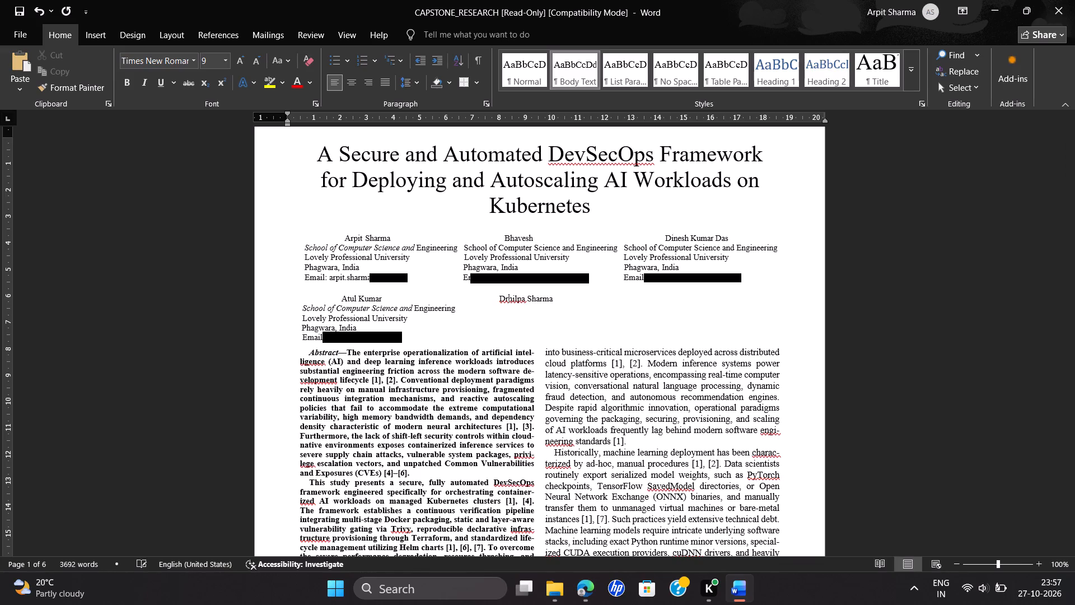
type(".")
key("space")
left_click(569, 299)
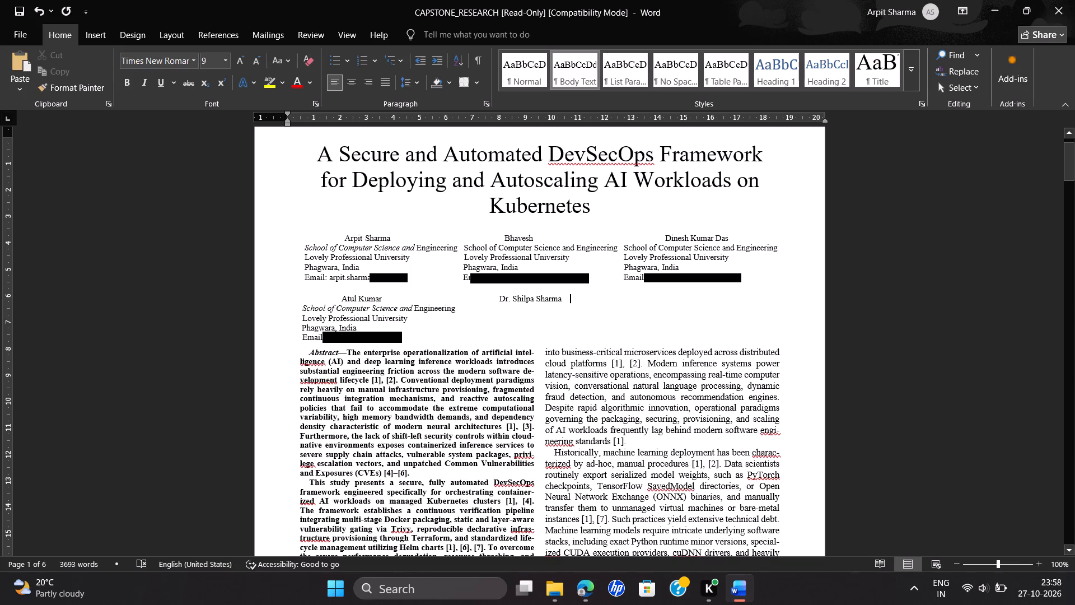
Begin the fifth author's school line under the name with "School of Computer Science", padding with spaces to match the second author's column.
key("Down")
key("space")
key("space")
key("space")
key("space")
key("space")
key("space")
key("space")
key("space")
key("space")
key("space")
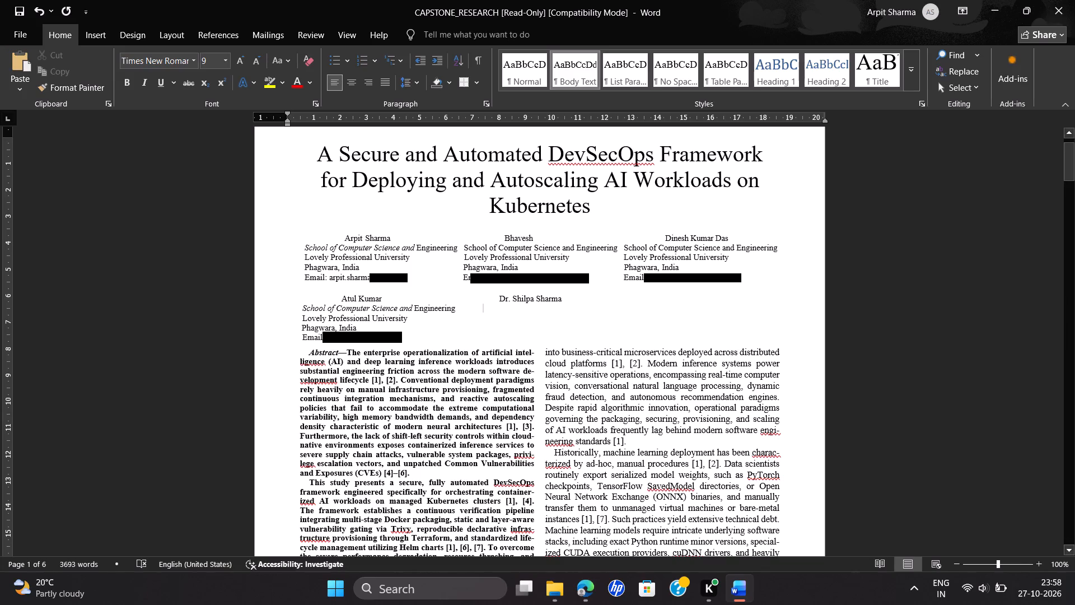
key("BackSpace")
key("BackSpace")
key("BackSpace")
key("BackSpace")
key("BackSpace")
key("BackSpace")
key("BackSpace")
key("BackSpace")
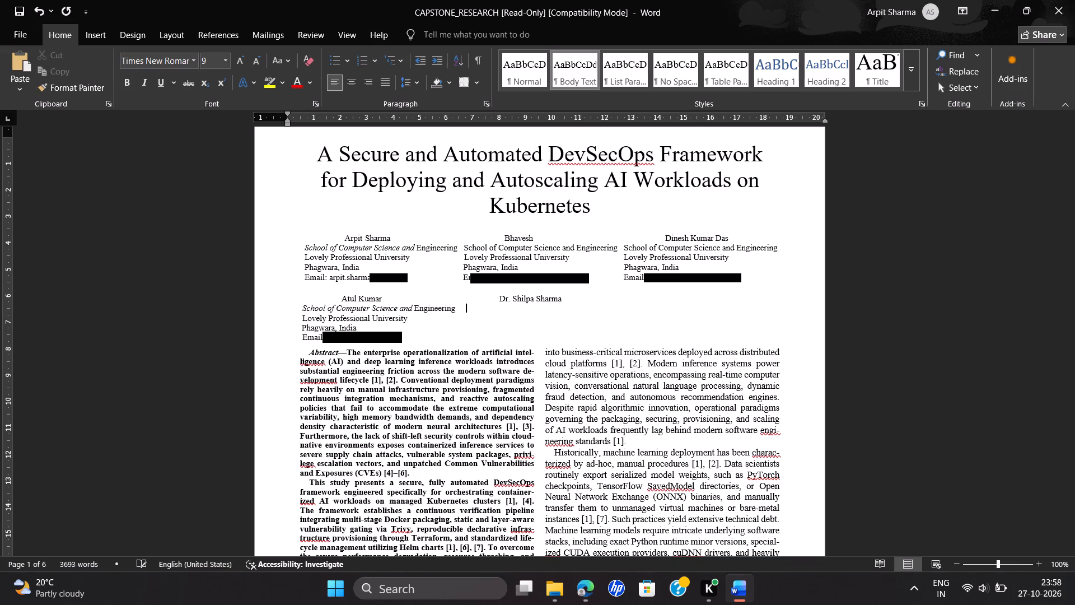
key("BackSpace")
key("BackSpace")
key("BackSpace")
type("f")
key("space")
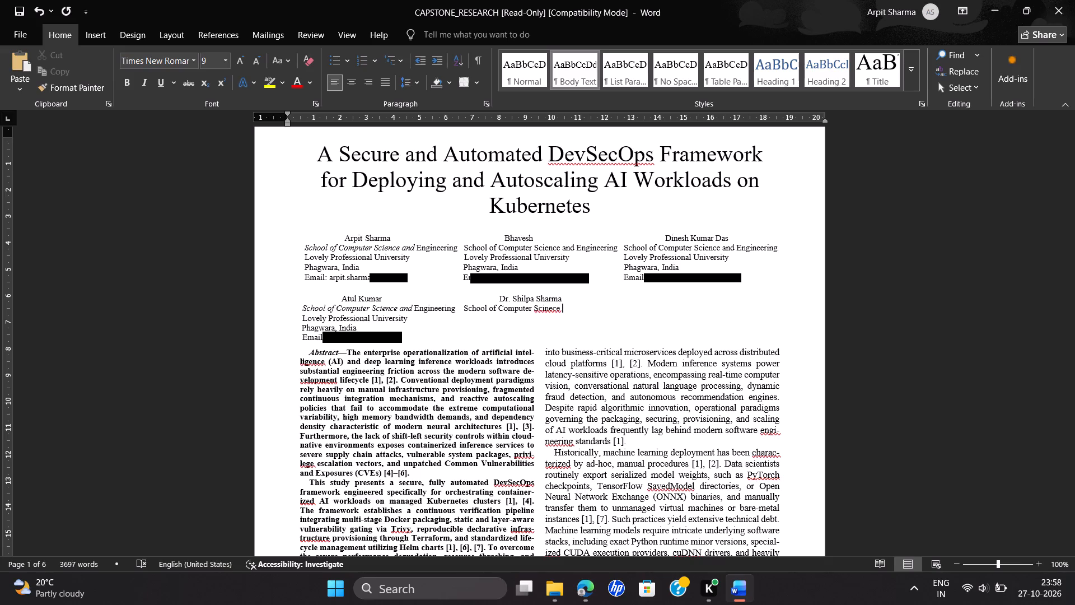
Correct the misspelled "Science" in the fifth author's school line and complete it as "School of Computer Science and Enginering".
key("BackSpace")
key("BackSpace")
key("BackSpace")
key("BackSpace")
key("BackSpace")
type("ence and")
key("space")
type("ngine")
type("ring")
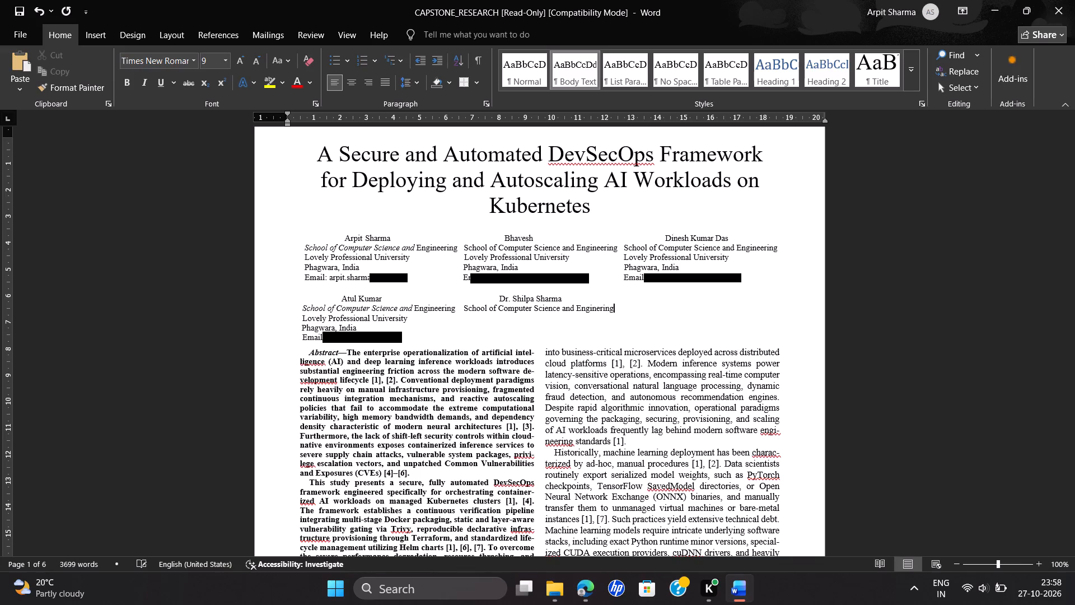
Add the fifth author's university line, "Lovely Professional University", beside the fourth author's, spaced to align under the fifth author's school line.
key("Down")
key("space")
key("space")
key("space")
key("space")
key("space")
key("space")
key("space")
key("space")
key("space")
key("space")
key("space")
key("space")
key("space")
key("space")
key("space")
key("space")
key("space")
key("space")
key("space")
key("space")
key("space")
key("space")
key("space")
key("space")
key("space")
key("space")
key("space")
key("BackSpace")
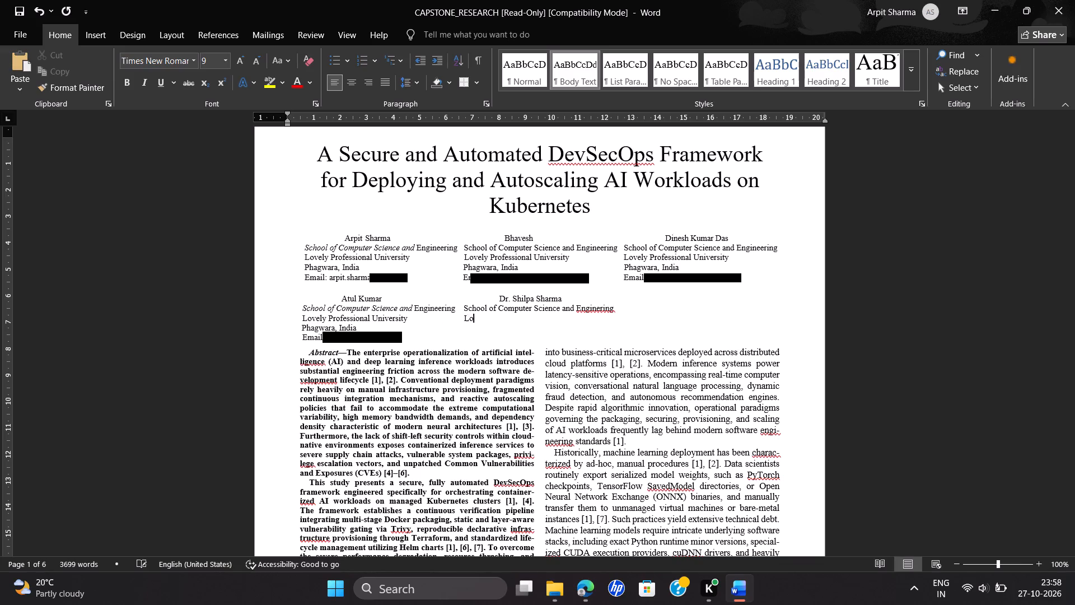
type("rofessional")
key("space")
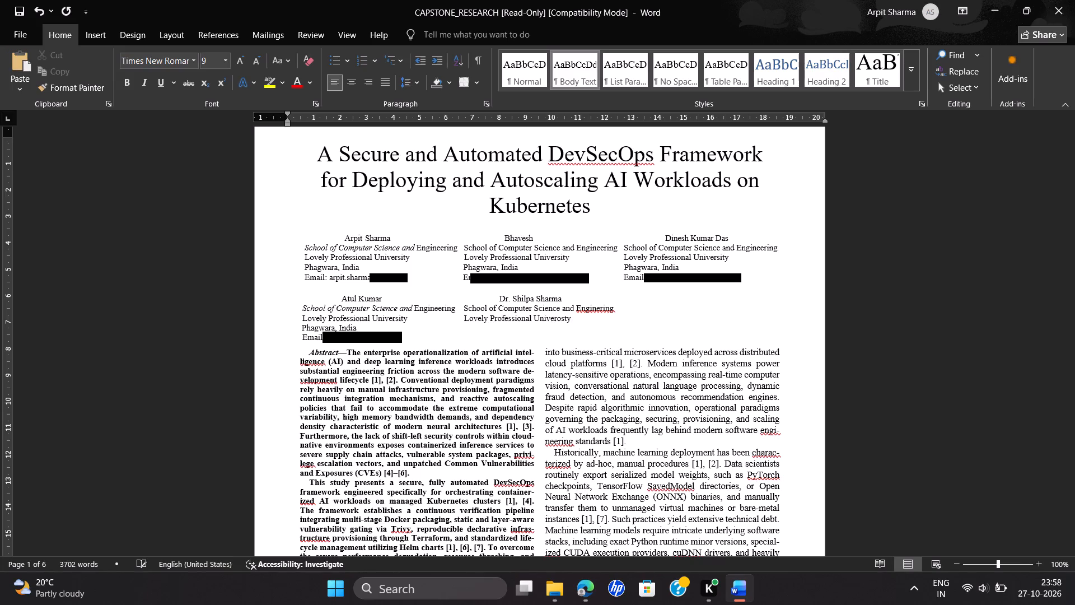
Correct the spelling in the fifth author's affiliation to "Lovely Professional University" and "School of Computer Science and Engineering".
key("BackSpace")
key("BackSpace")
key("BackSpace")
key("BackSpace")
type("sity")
left_click(601, 309)
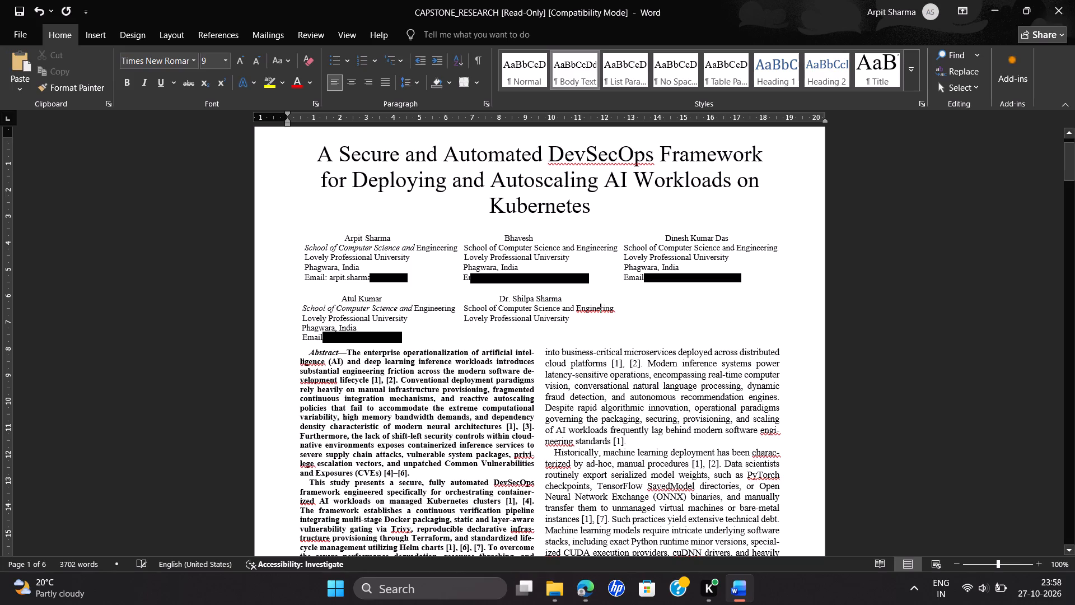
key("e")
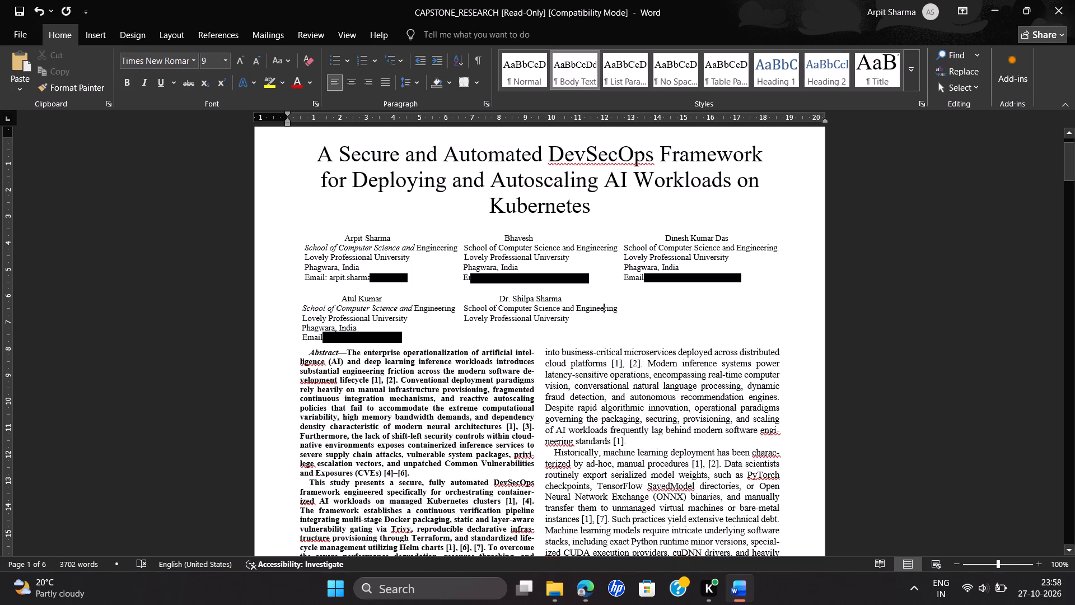
Add the fifth author's location, "Phagwara, India", beside the fourth author's, spaced across to under the fifth author's university line.
left_click(469, 326)
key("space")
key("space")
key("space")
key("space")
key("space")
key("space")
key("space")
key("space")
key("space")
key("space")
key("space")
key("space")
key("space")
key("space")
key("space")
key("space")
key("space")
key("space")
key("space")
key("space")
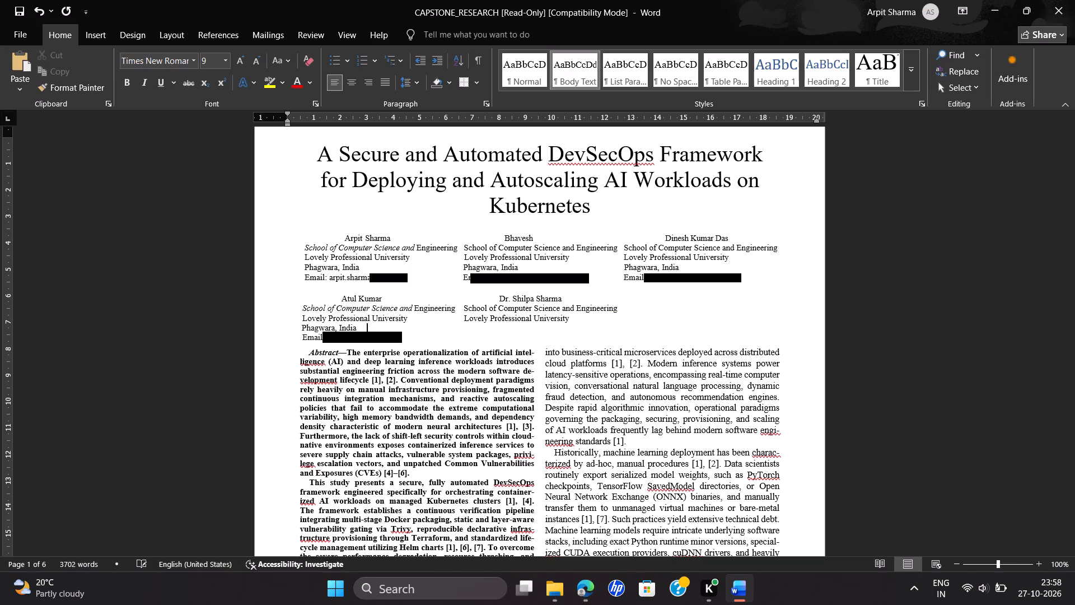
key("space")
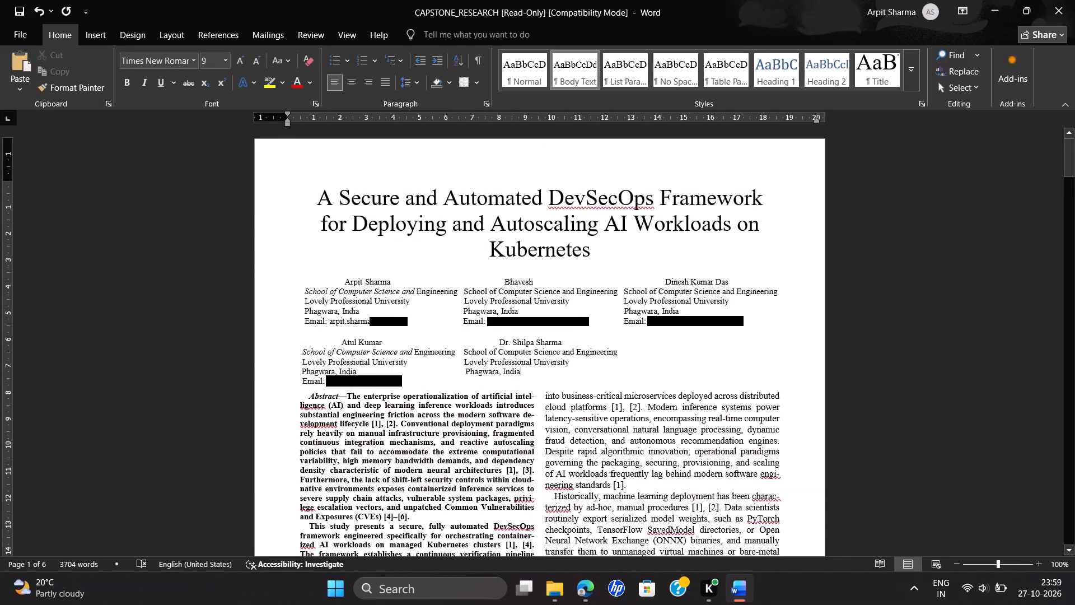
Pad the fourth author's email line with spaces until it reaches under the fifth author's location.
left_click(422, 380)
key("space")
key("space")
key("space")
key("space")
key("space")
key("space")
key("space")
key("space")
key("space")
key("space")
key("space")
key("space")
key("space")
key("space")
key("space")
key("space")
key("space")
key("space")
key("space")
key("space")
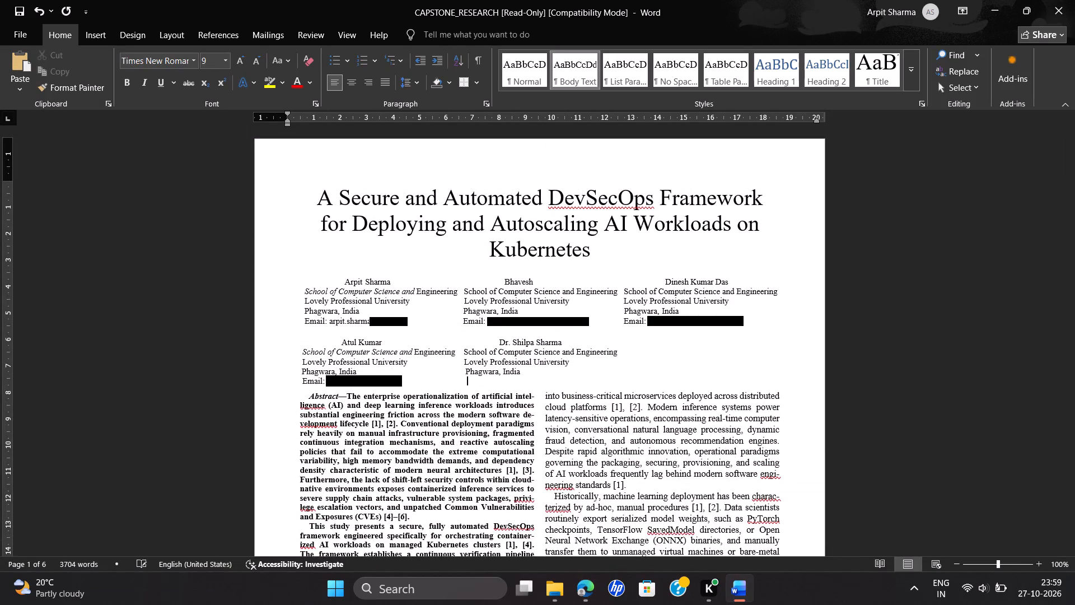
Remove one extra space before the fifth author's "Phagwara, India" so it aligns with the university line above.
key("Up")
key("BackSpace")
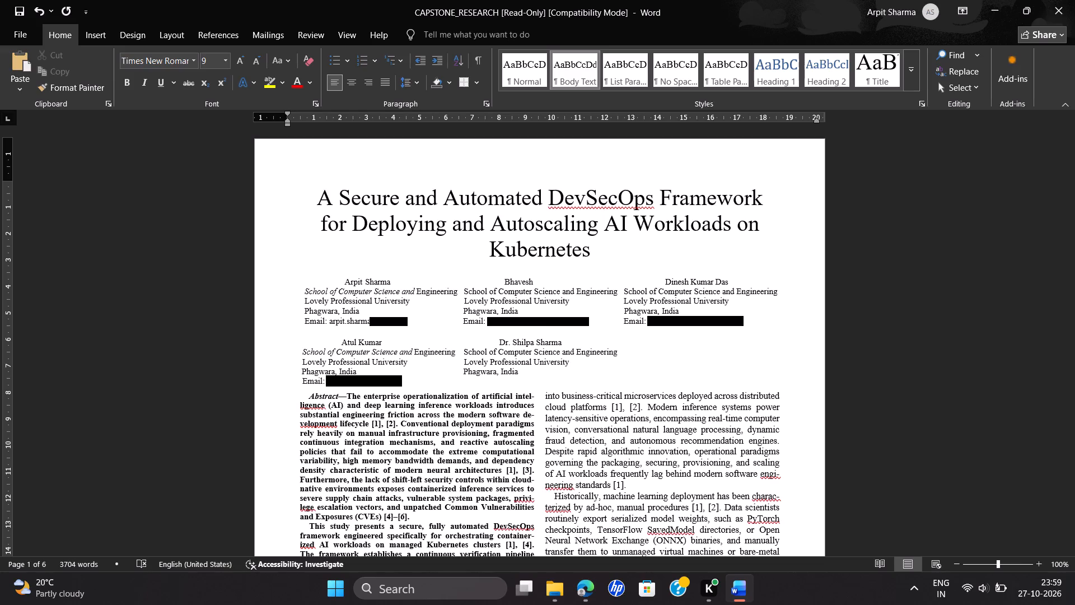
Add more spaces after the fourth author's email to make room for the fifth author's email line.
left_click(417, 381)
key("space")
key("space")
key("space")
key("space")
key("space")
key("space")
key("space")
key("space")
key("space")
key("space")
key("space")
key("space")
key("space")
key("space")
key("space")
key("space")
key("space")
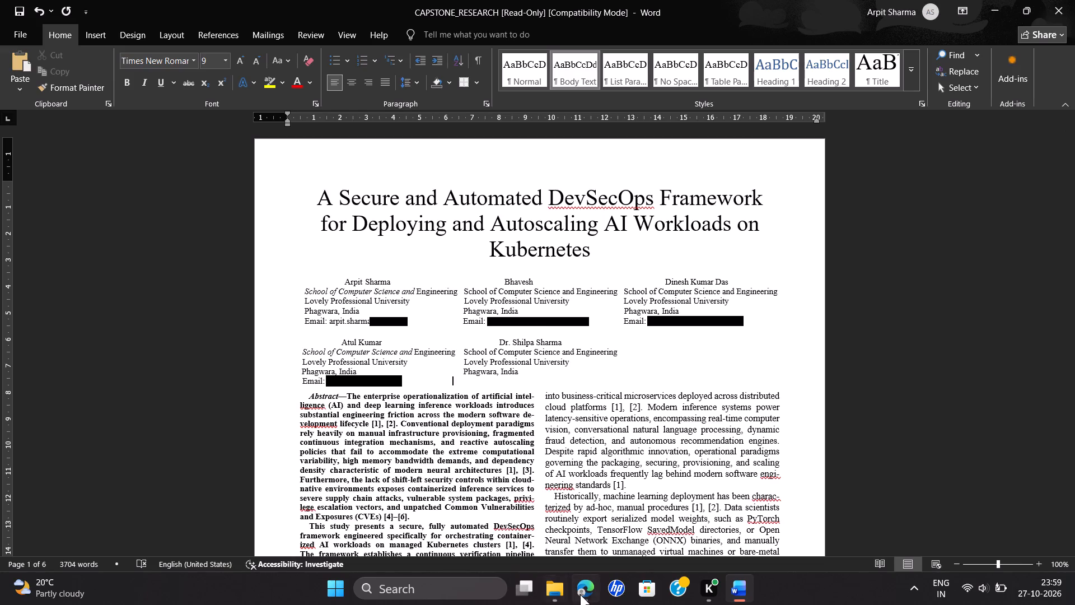
Switch to Edge and check the author details in TERM_PAPER.pdf and the Overleaf TERM PAPER project.
left_click(581, 594)
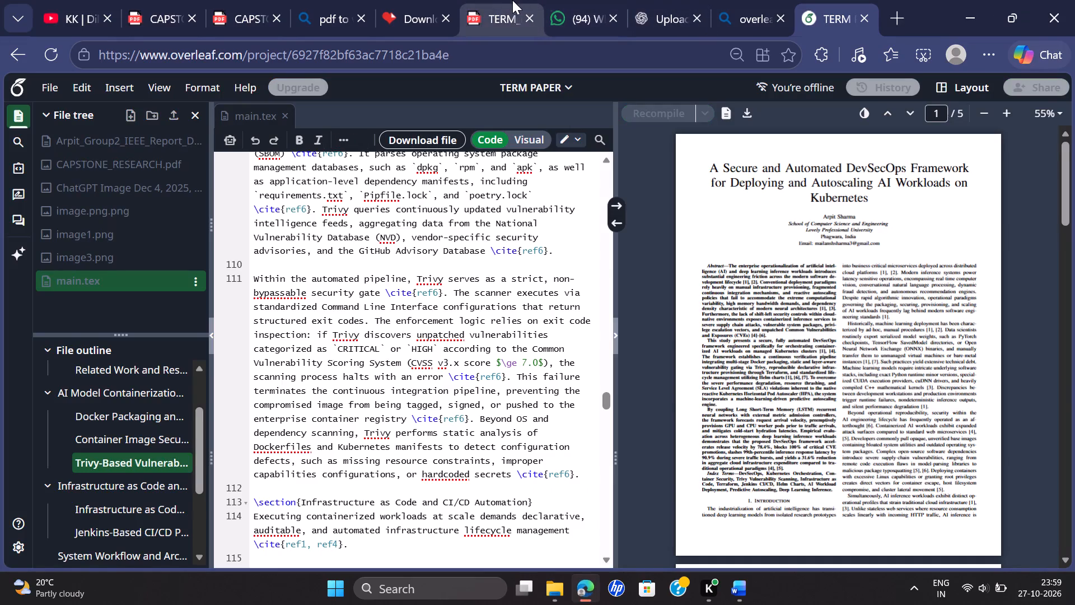
left_click(512, 0)
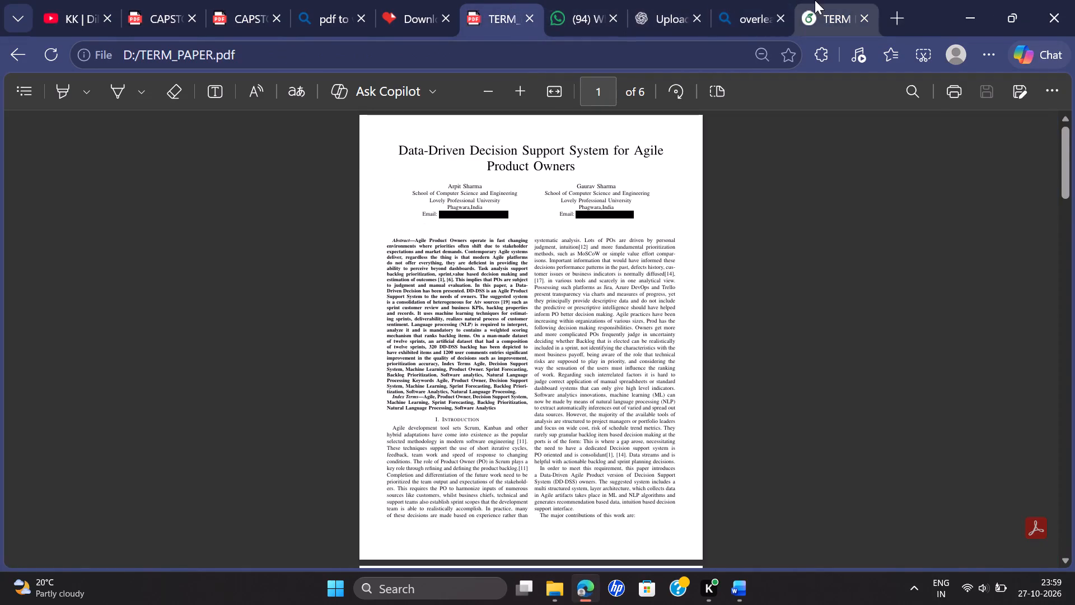
left_click(815, 0)
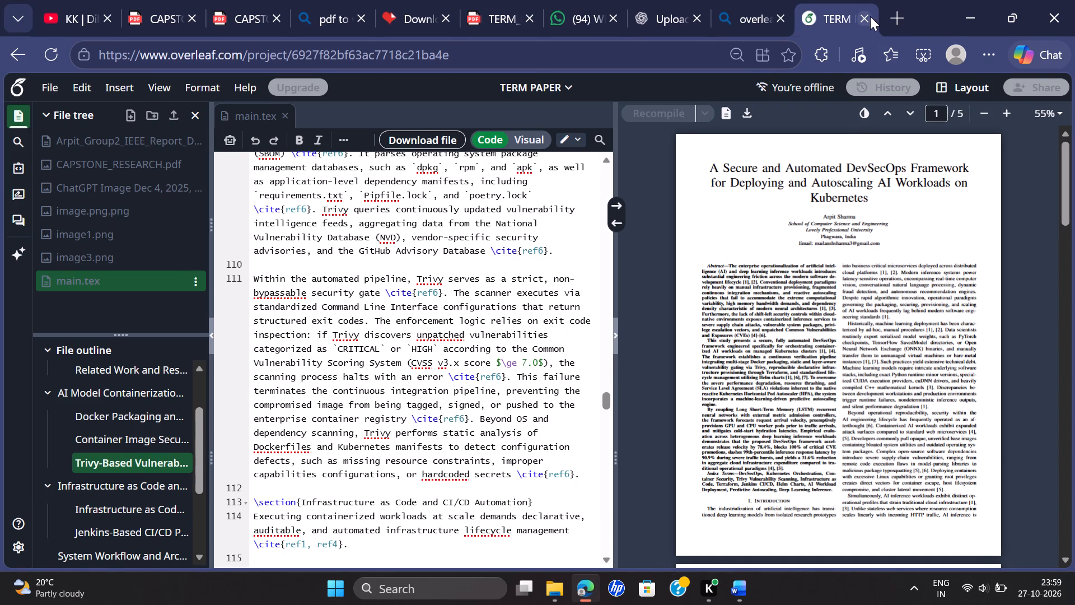
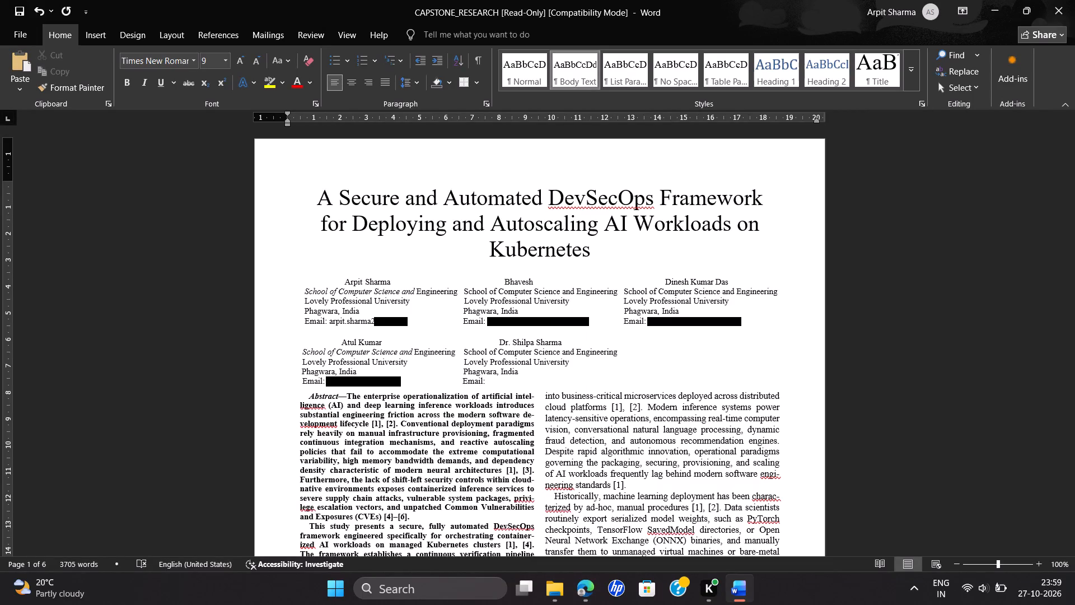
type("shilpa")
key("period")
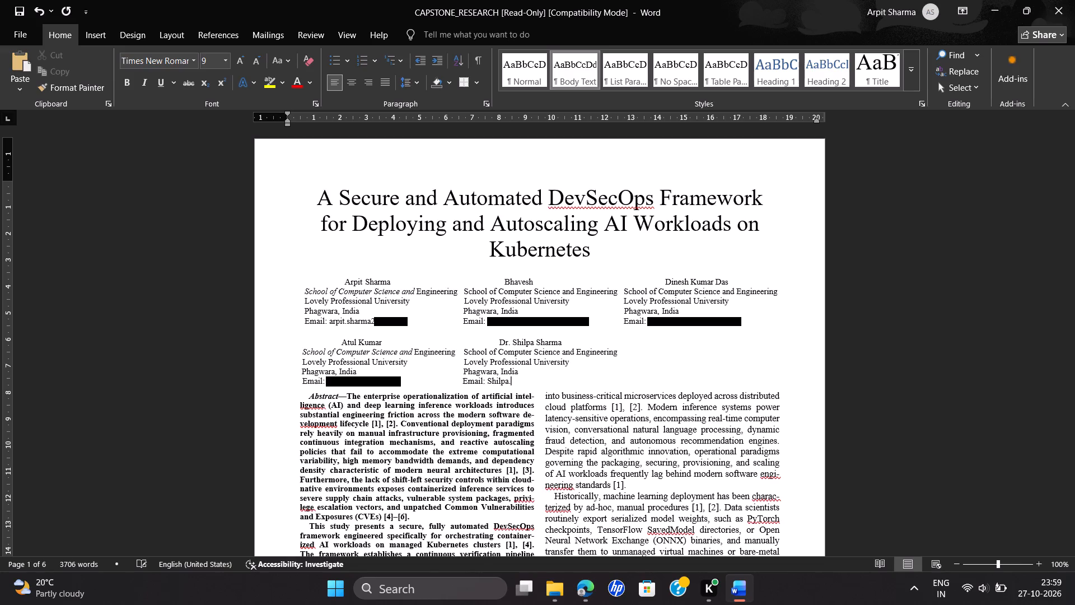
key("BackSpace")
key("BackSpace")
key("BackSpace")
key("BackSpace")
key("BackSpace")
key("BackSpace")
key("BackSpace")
Enter the fifth author's email address in lowercase after the "Email:" label beside the fourth author's email.
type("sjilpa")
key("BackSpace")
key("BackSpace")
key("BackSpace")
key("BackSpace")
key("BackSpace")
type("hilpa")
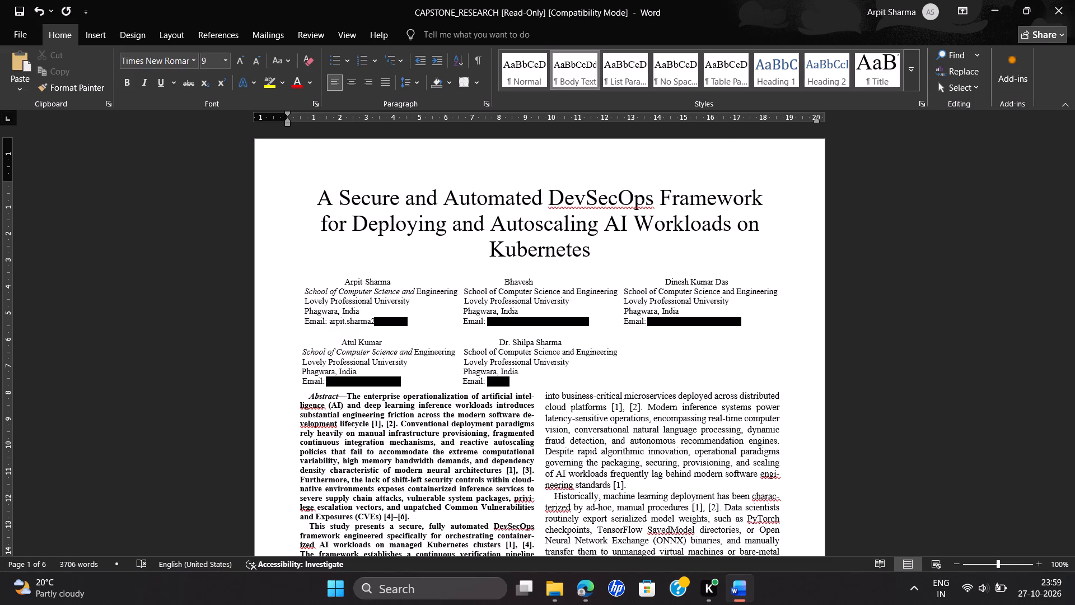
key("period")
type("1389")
Complete the fifth author's e-mail address on the Email line beside the fourth author's, including its domain.
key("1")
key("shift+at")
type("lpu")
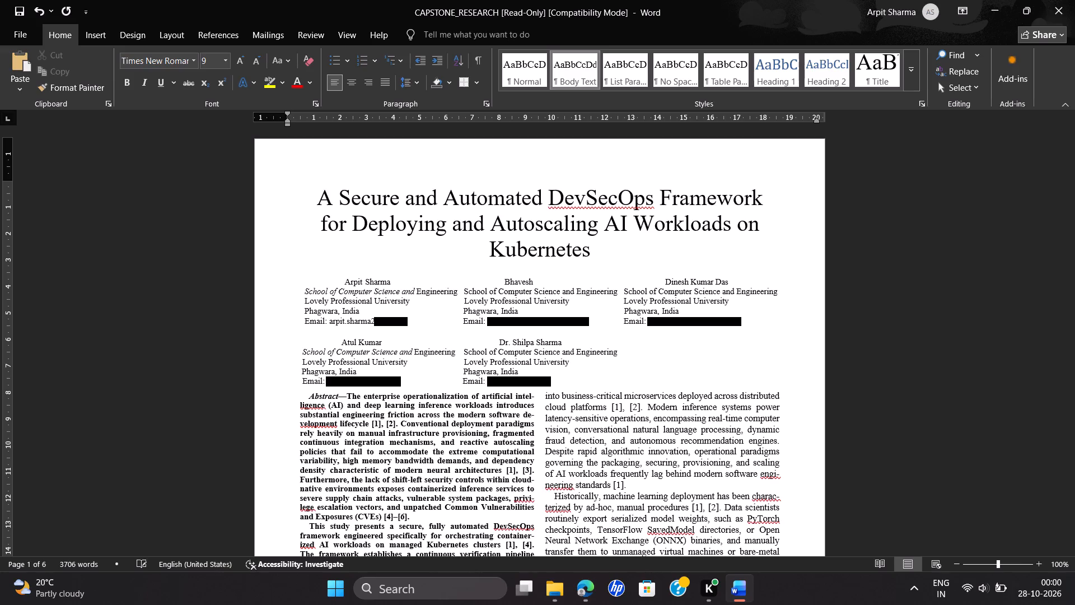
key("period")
type("co")
type(".in")
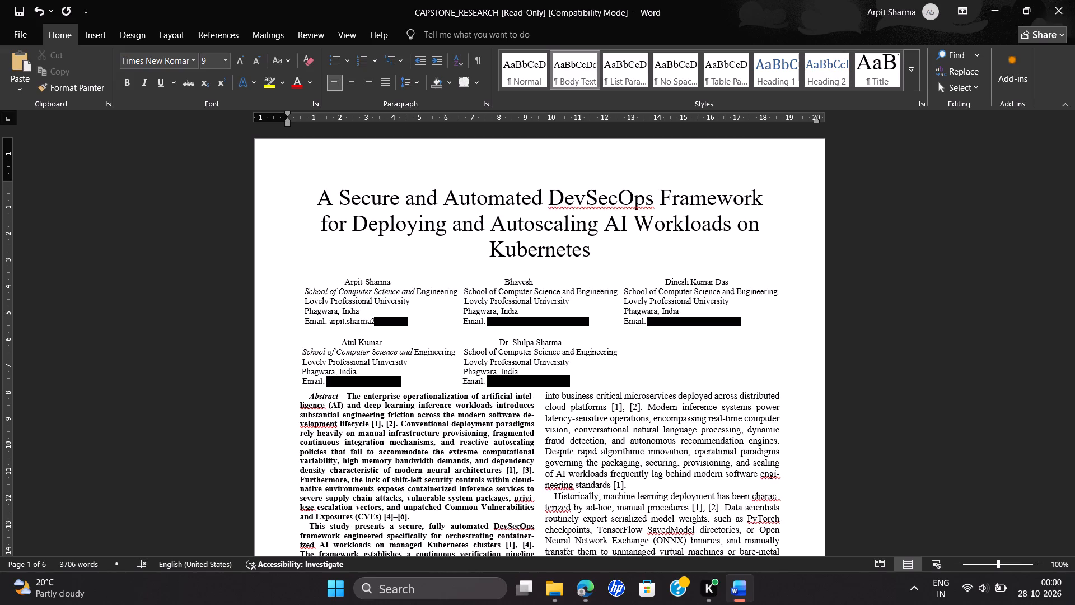
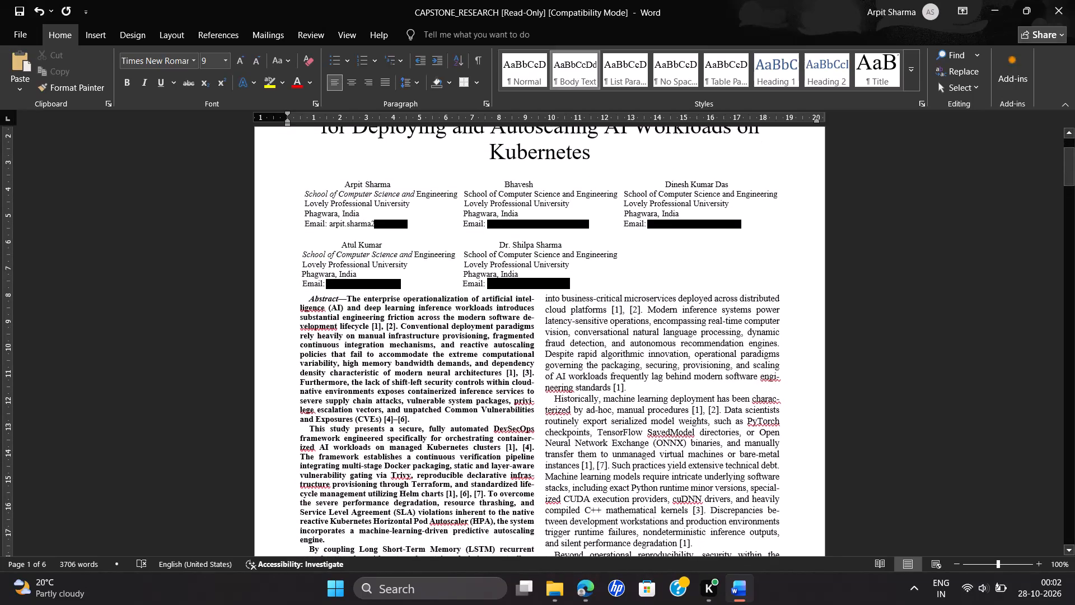
Save the research paper as a PDF on New Volume (D:), keeping the file name CAPSTONE_RESEARCH.
left_click(26, 29)
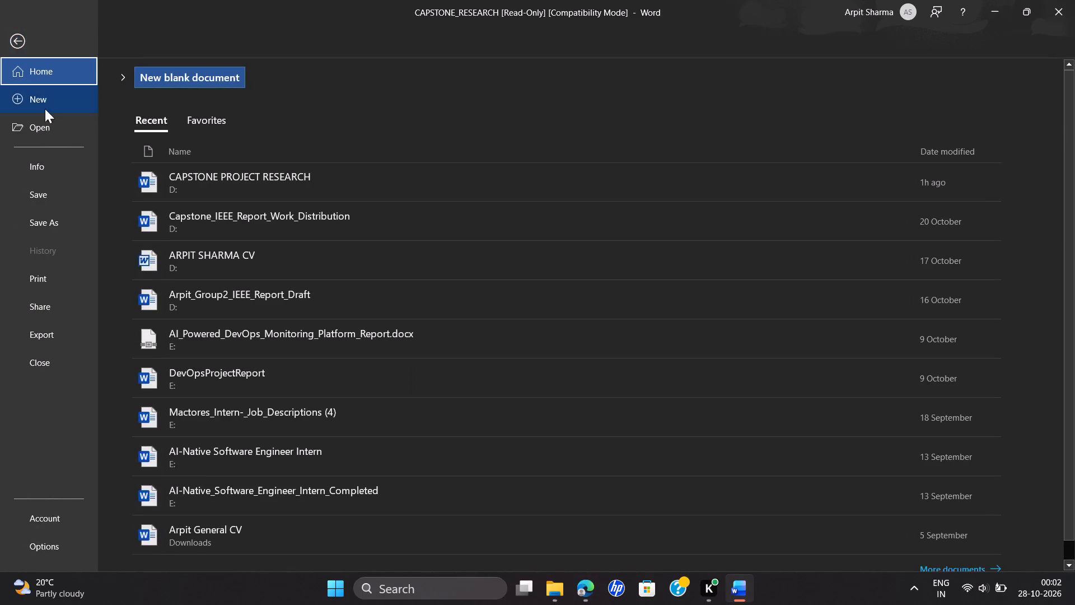
left_click(54, 220)
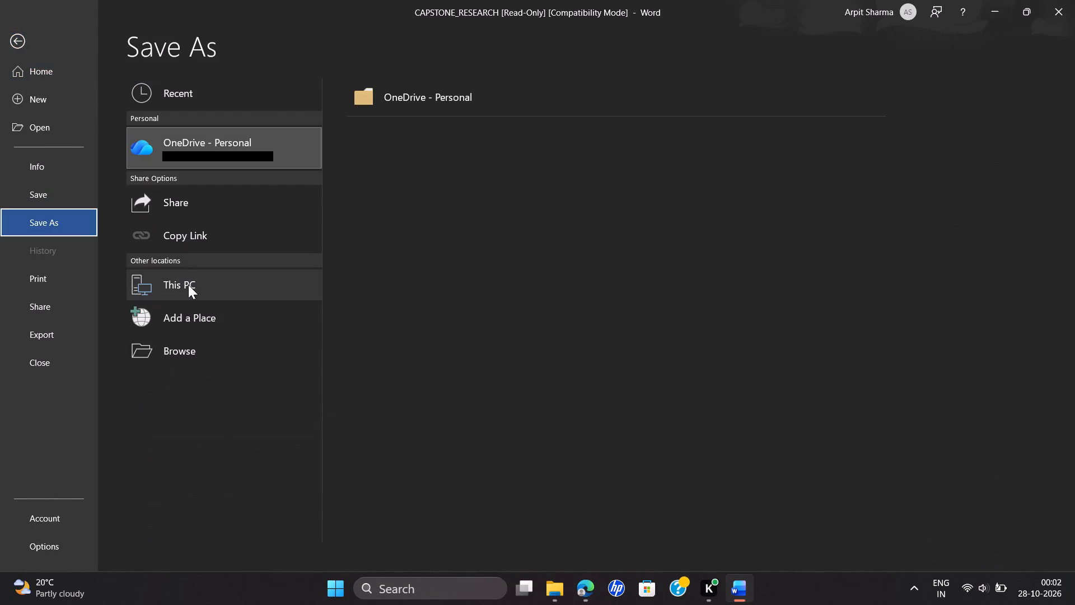
left_click(188, 285)
left_click(419, 173)
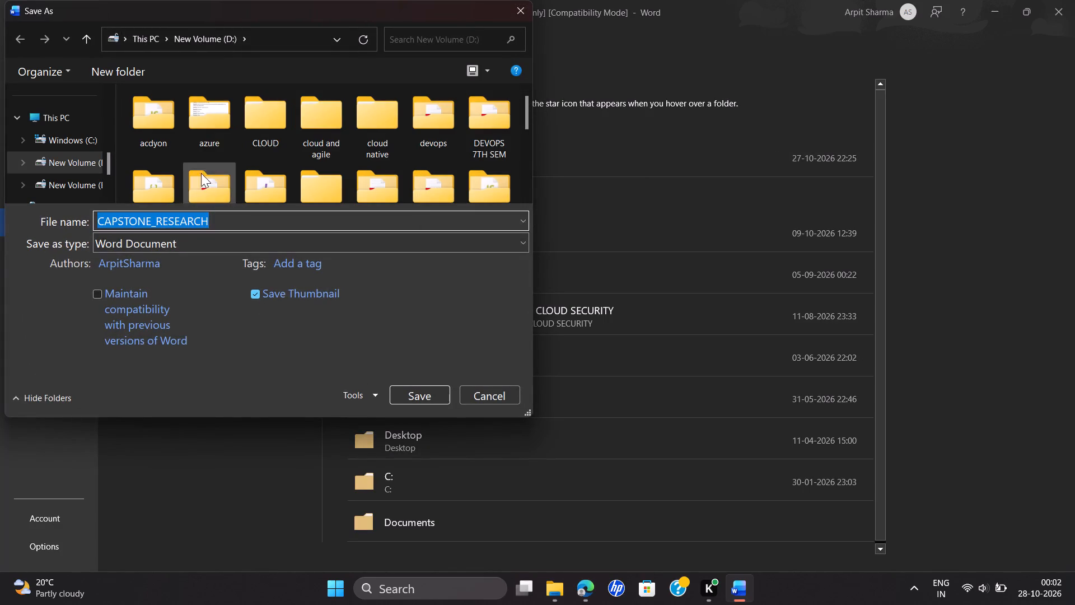
left_click(183, 241)
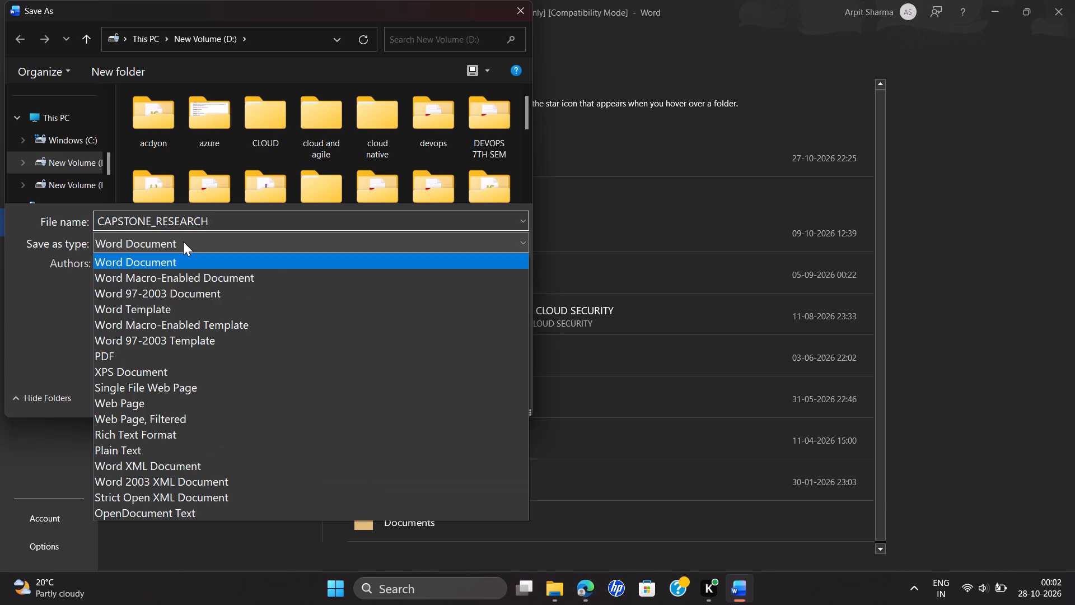
left_click(138, 353)
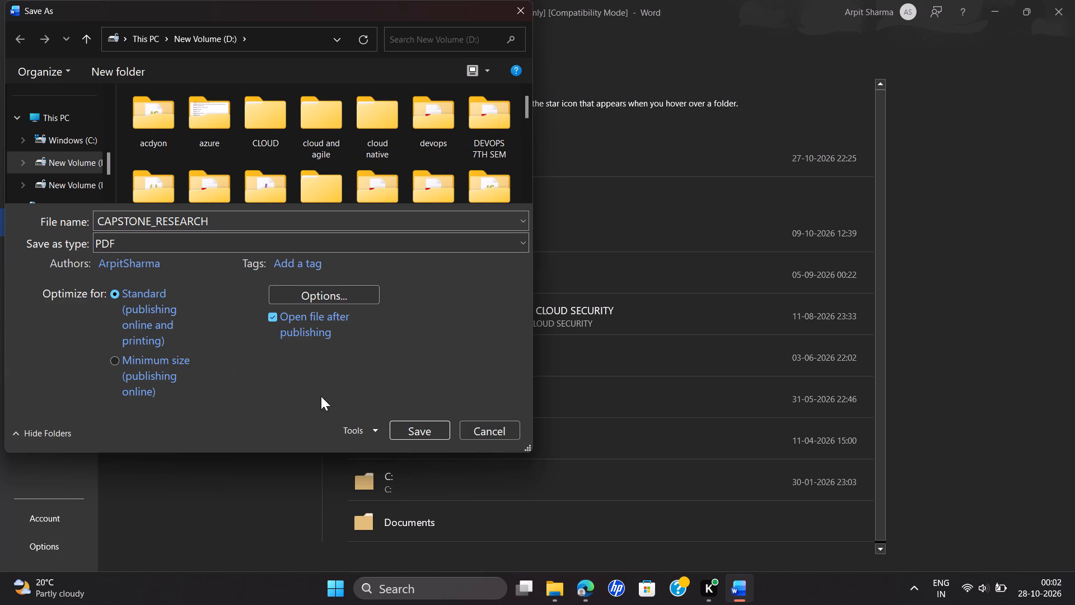
left_click(404, 427)
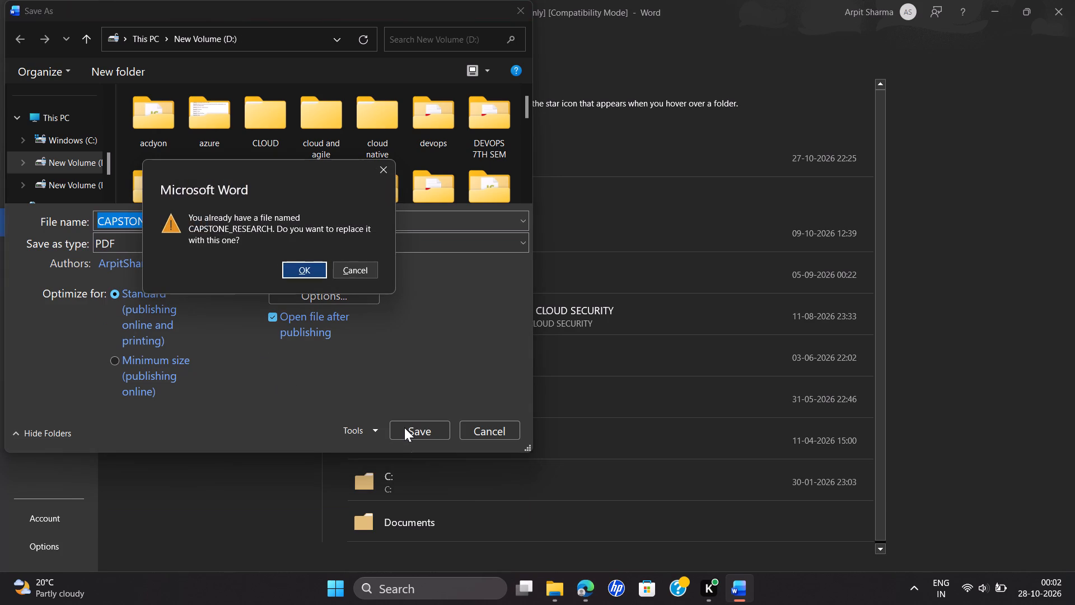
Overwrite the existing CAPSTONE_RESEARCH PDF on New Volume (D:) with the updated paper.
left_click(292, 269)
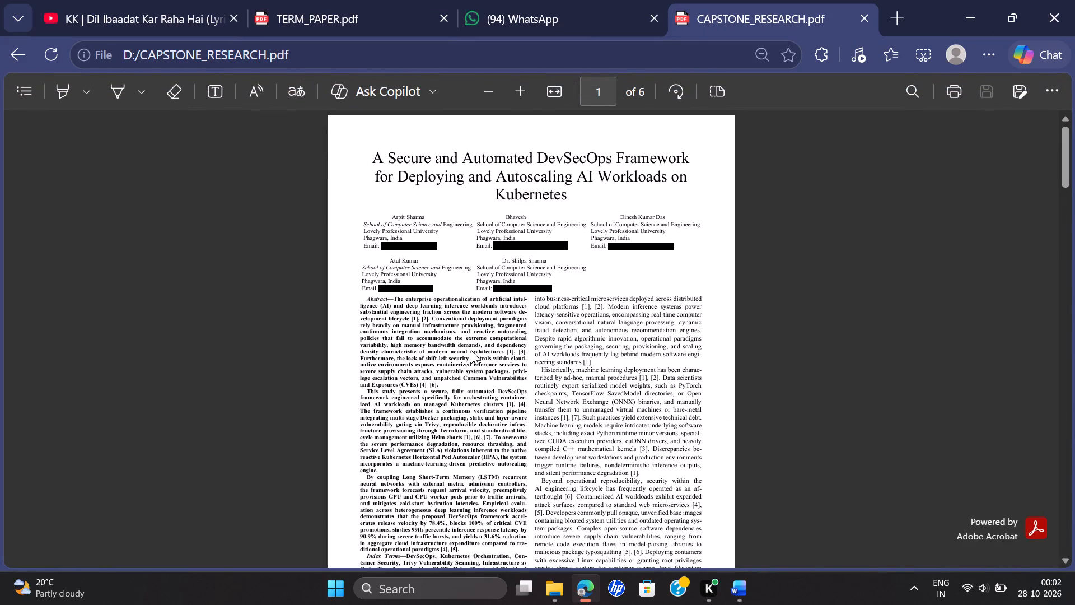
Look through the exported CAPSTONE_RESEARCH PDF from the author section on the first page to the references on the last.
scroll(471, 350, "down", 1)
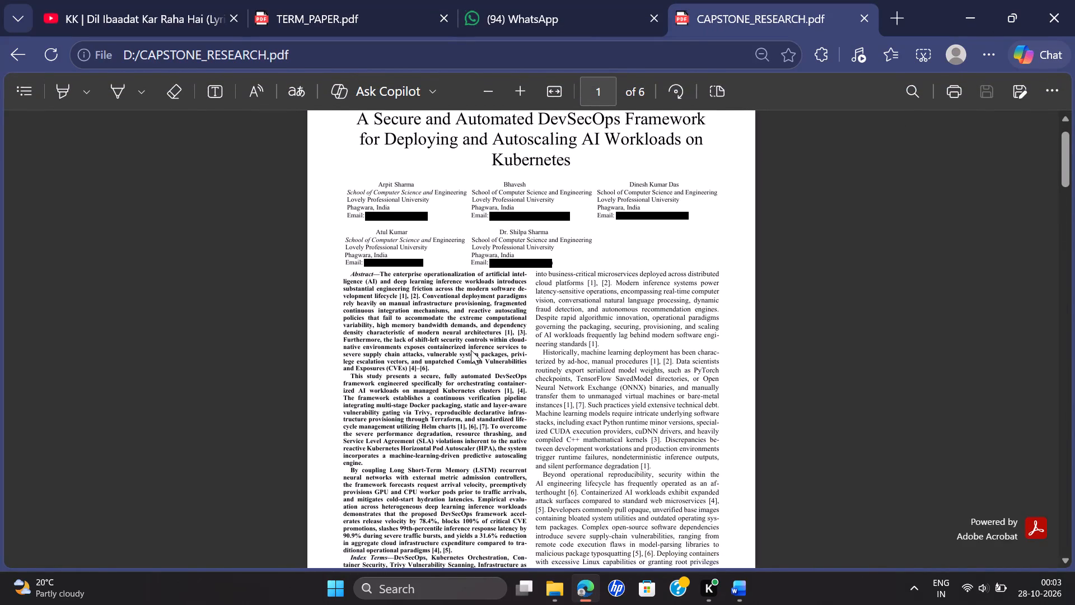
scroll(471, 350, "down", 16)
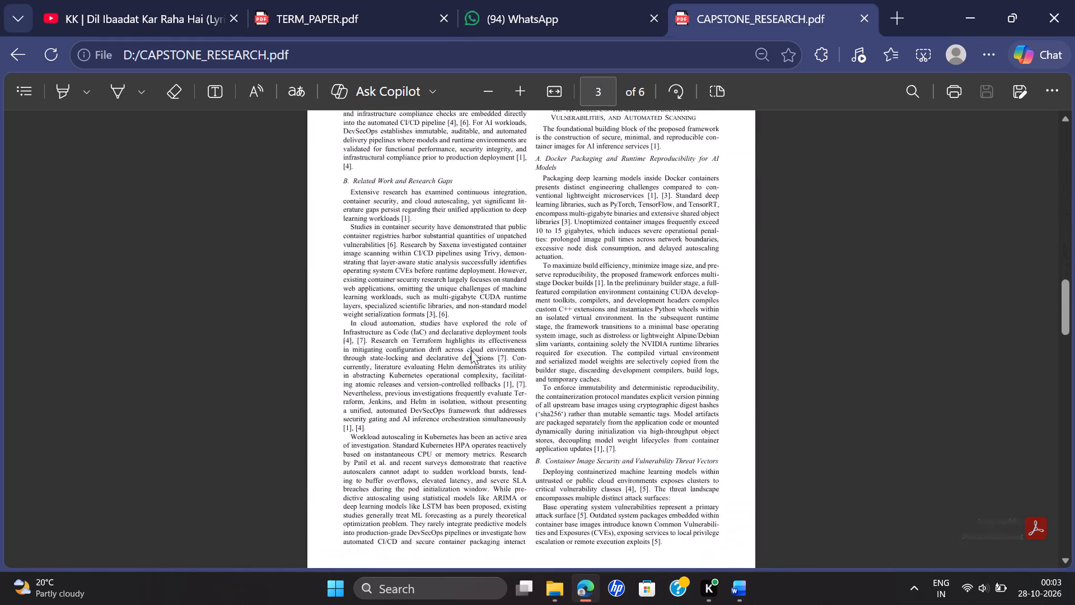
scroll(471, 350, "down", 14)
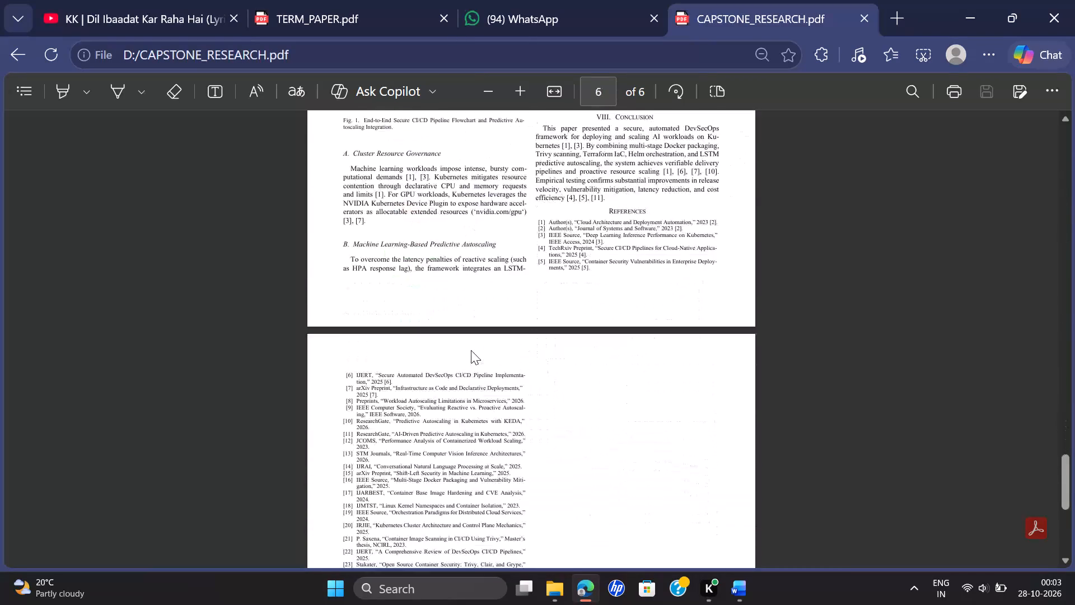
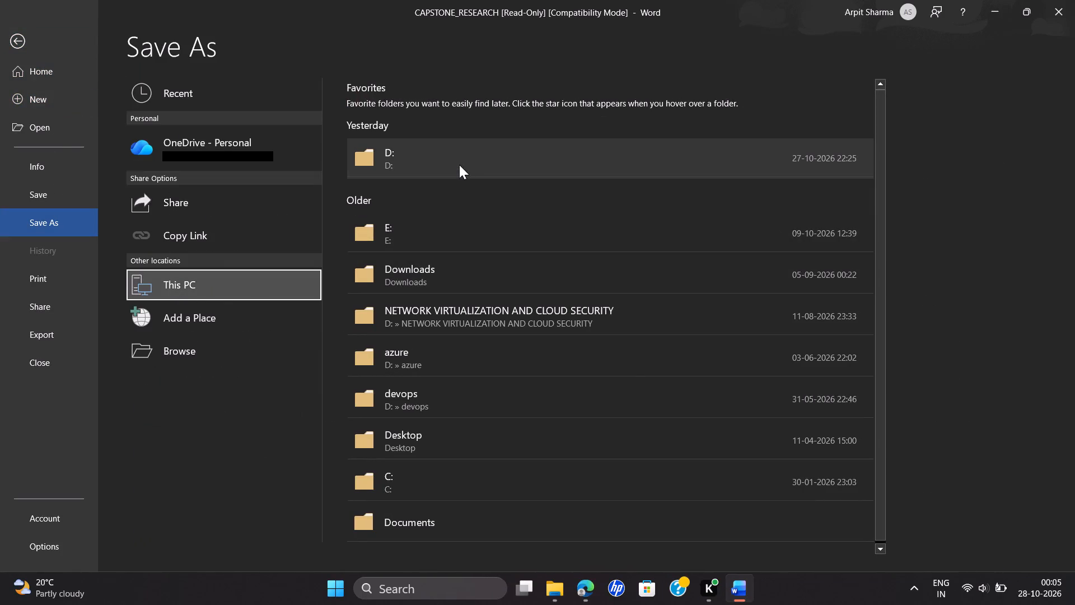
Save the research paper as a Word Document on New Volume (D:), keeping the file name CAPSTONE_RESEARCH.
left_click(459, 165)
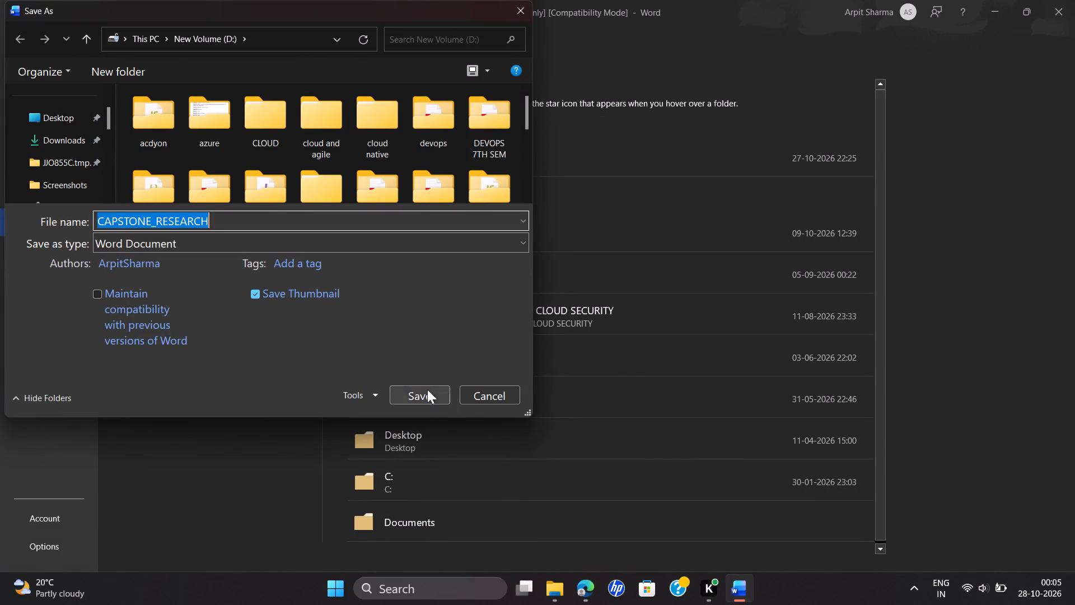
left_click(427, 389)
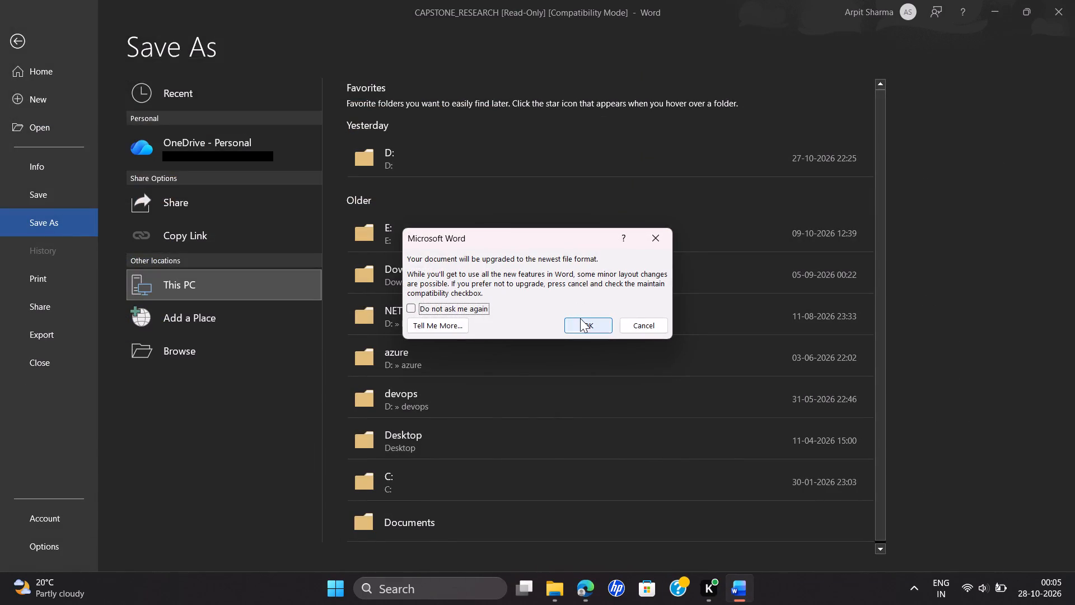
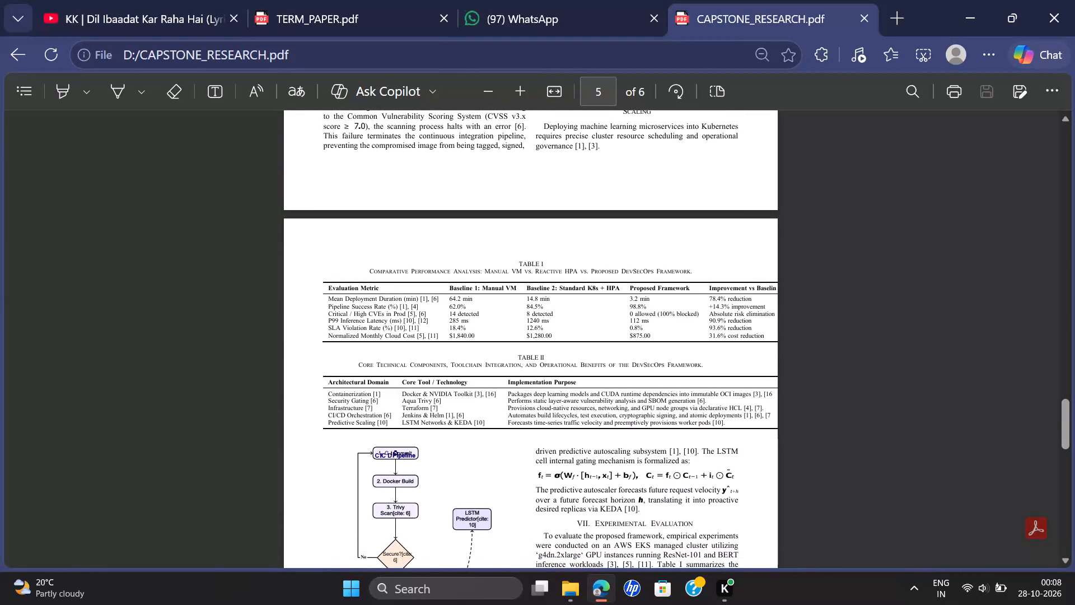
Check the tables, flowchart and references on pages 5 and 6 of the CAPSTONE_RESEARCH PDF, reopening the file from New Volume (D:).
scroll(639, 318, "down", 1)
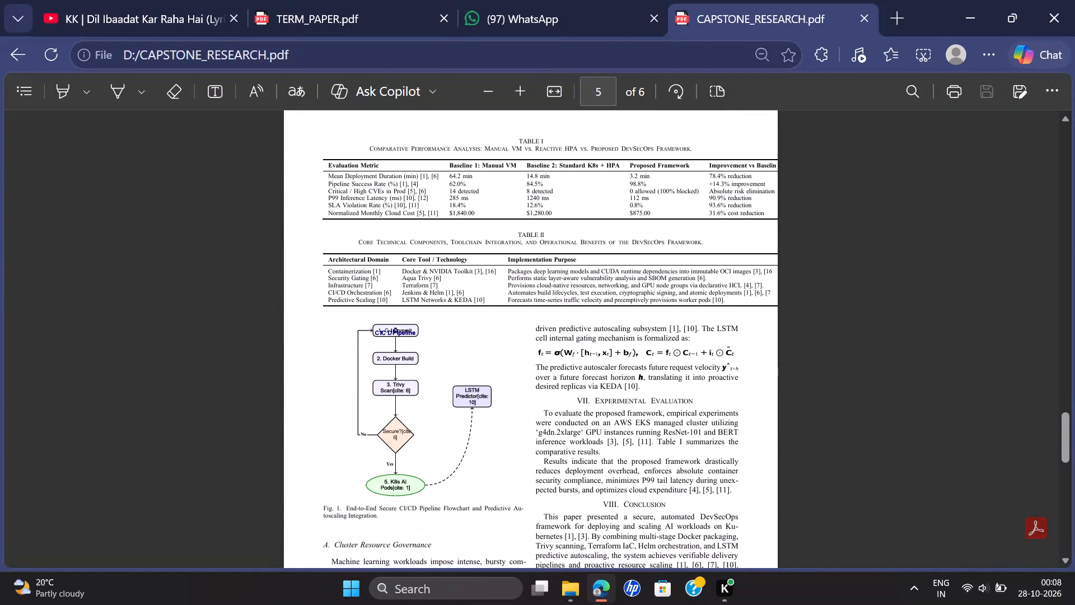
scroll(639, 318, "down", 3)
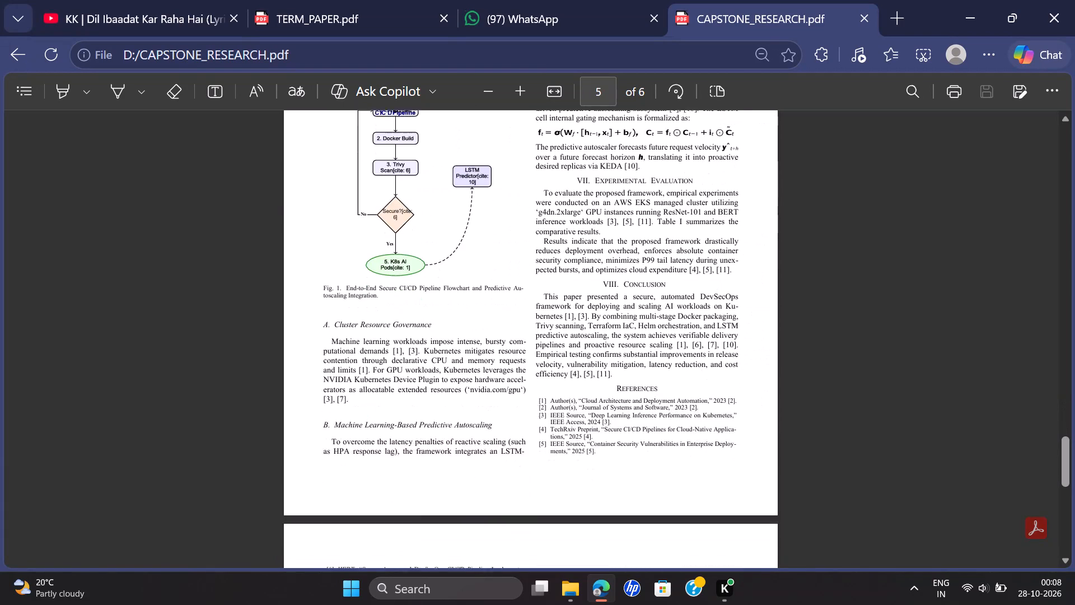
scroll(639, 318, "down", 5)
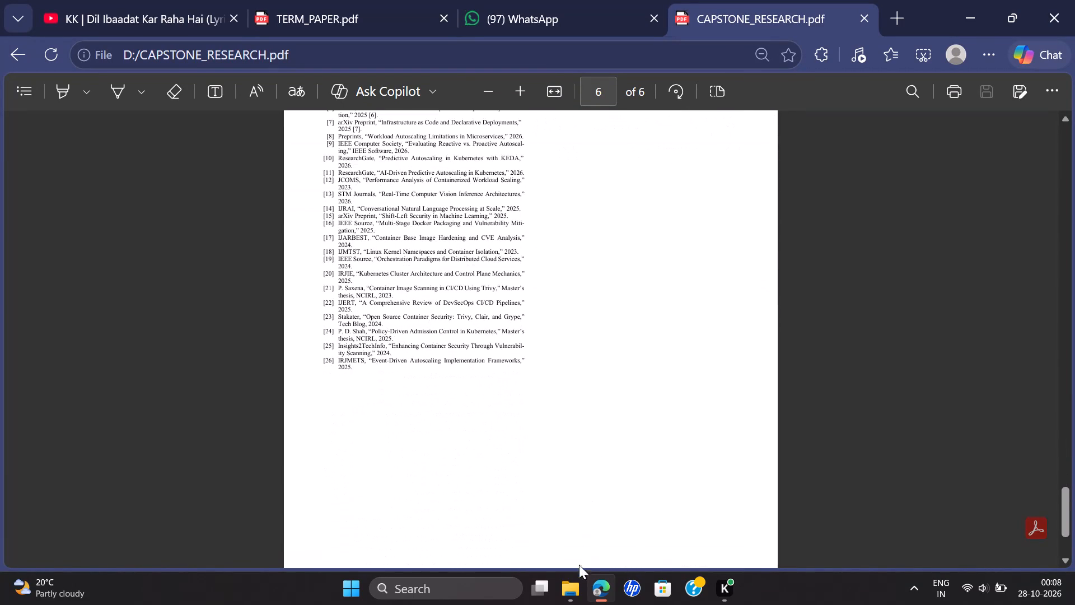
left_click(574, 585)
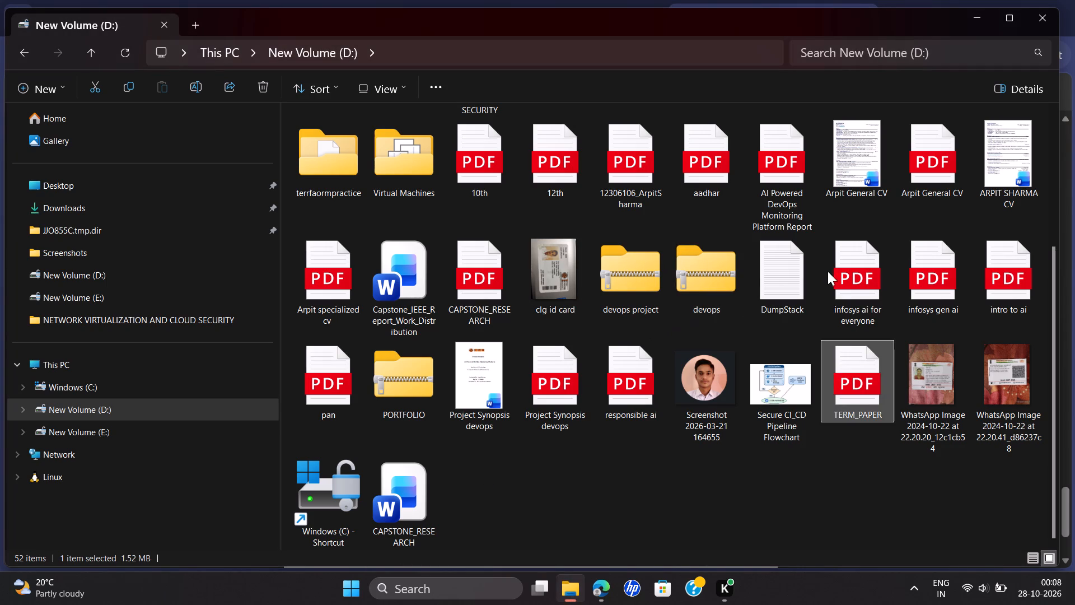
scroll(697, 274, "up", 1)
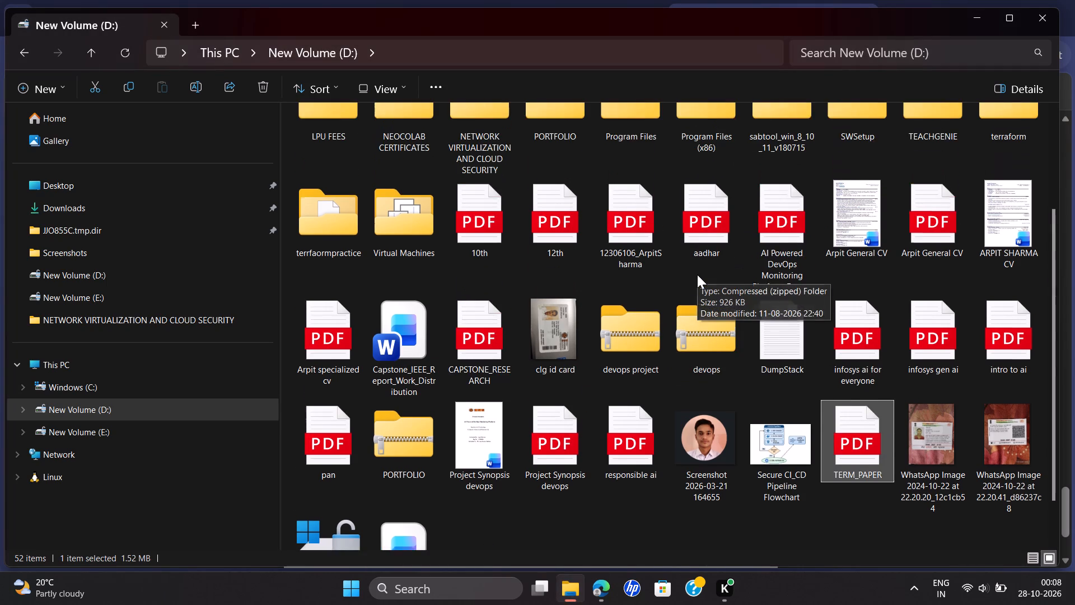
scroll(697, 274, "up", 2)
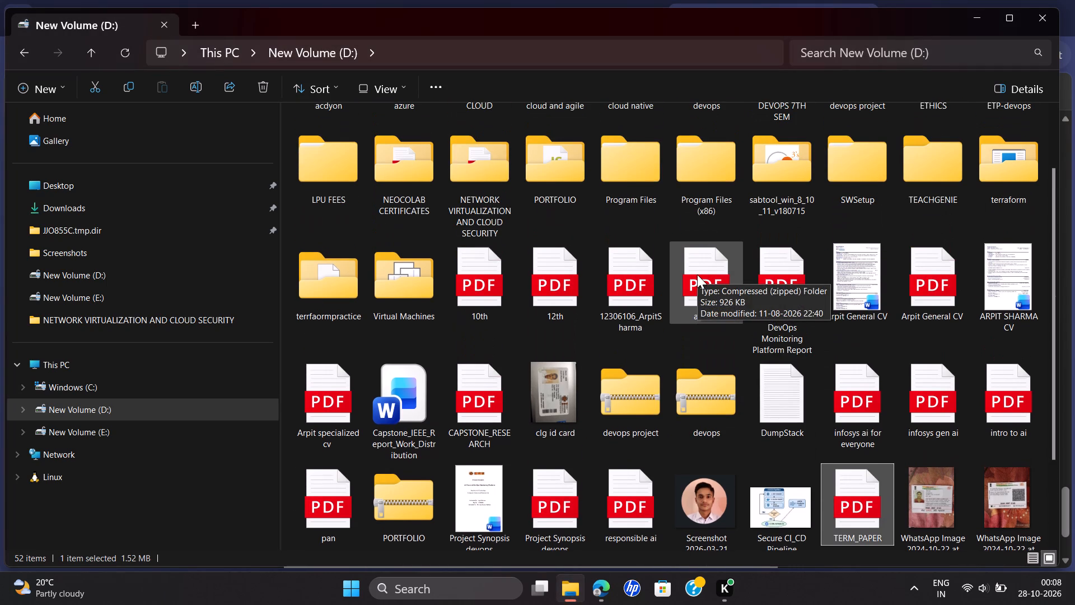
double_click(496, 388)
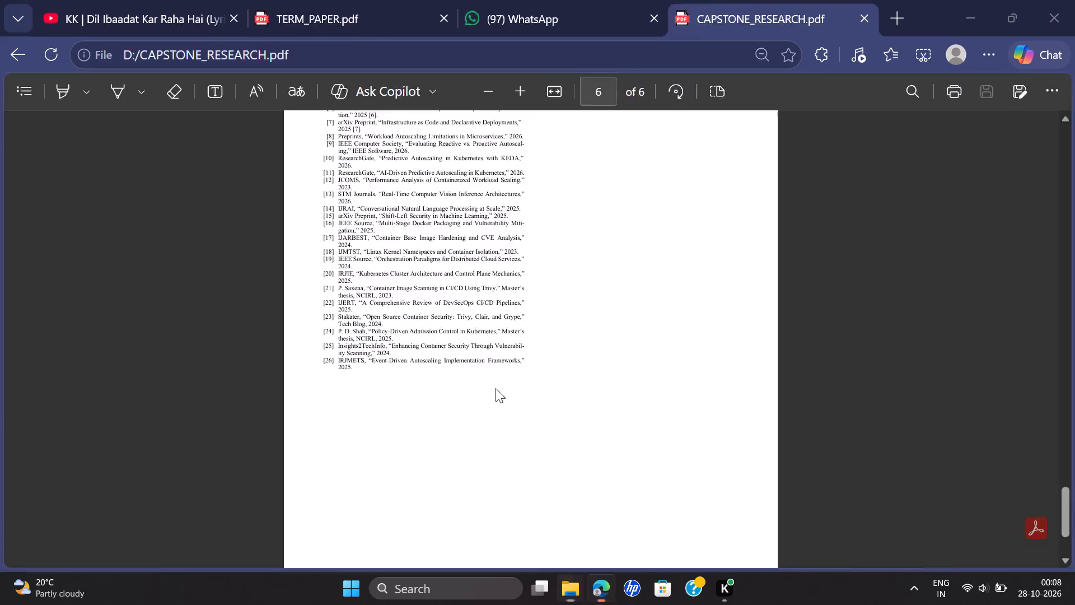
scroll(496, 388, "up", 7)
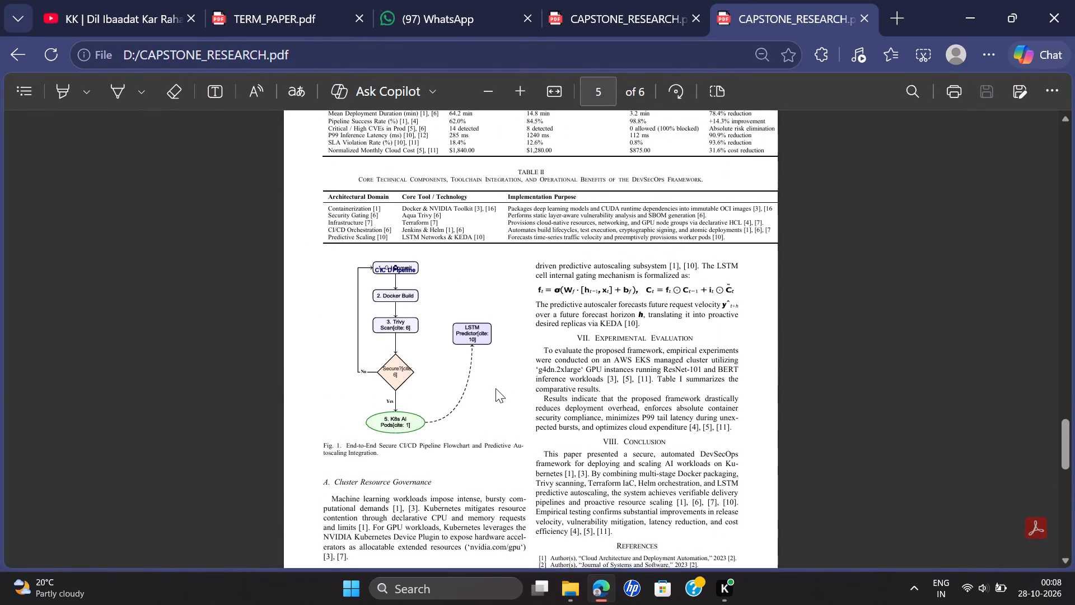
scroll(496, 388, "up", 1)
left_click(412, 424)
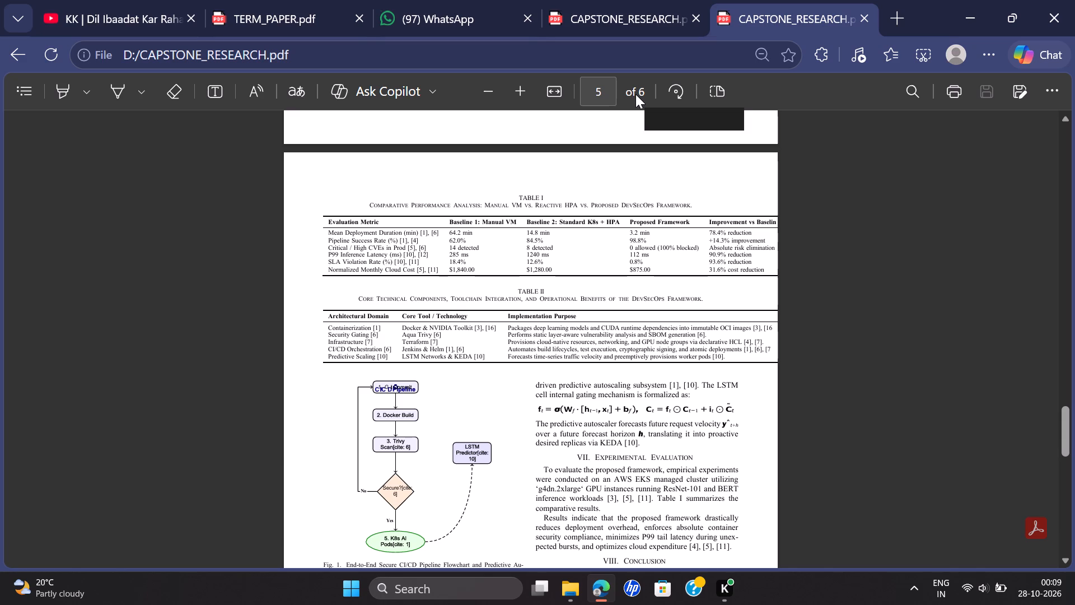
Open the CAPSTONE_RESEARCH Word document from New Volume (D:).
left_click(572, 589)
scroll(512, 289, "down", 2)
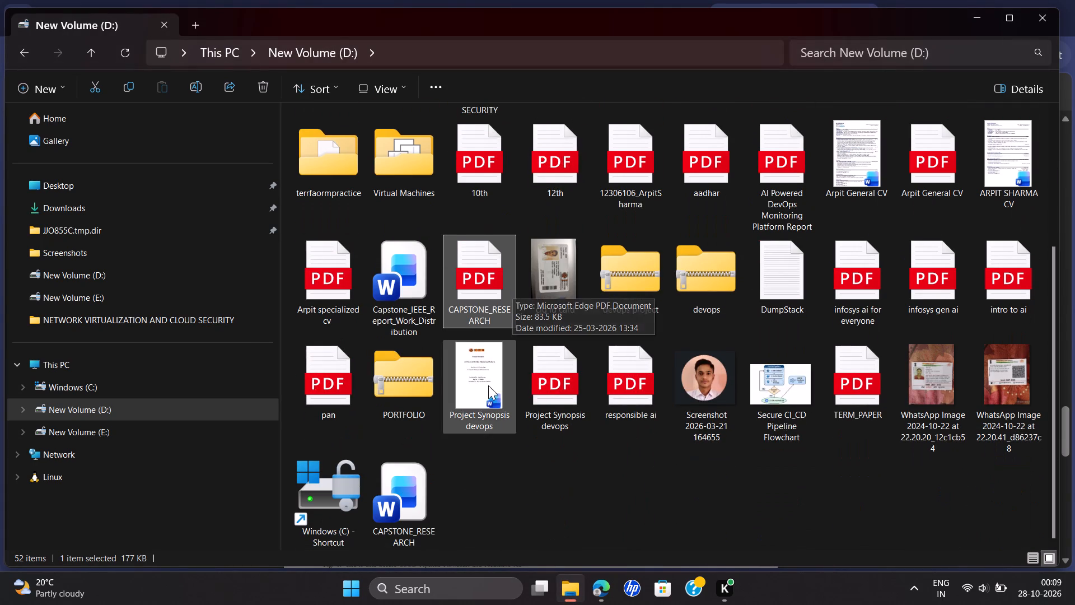
double_click(420, 487)
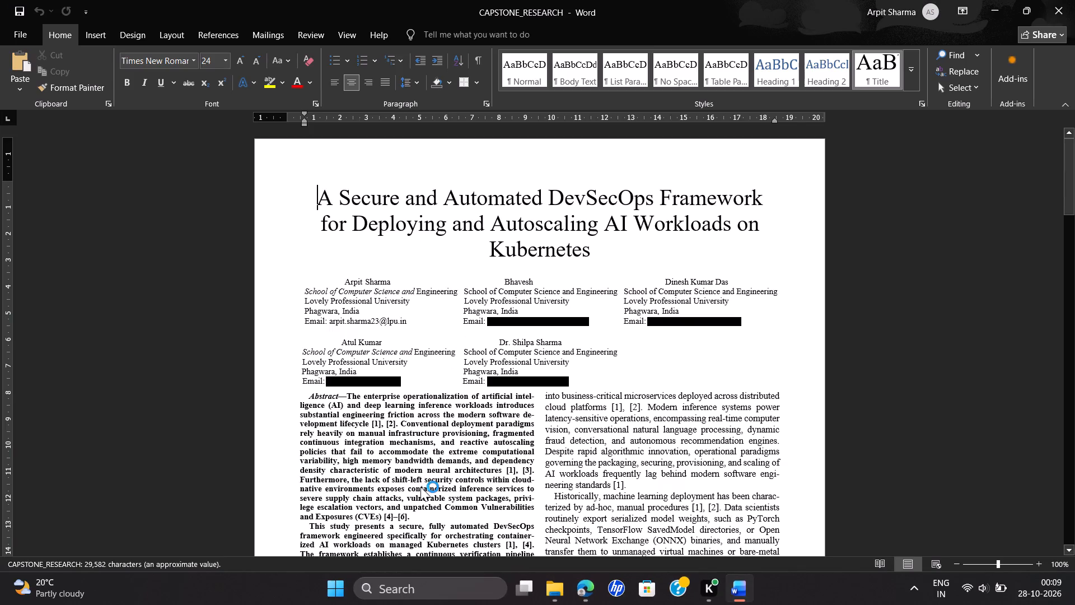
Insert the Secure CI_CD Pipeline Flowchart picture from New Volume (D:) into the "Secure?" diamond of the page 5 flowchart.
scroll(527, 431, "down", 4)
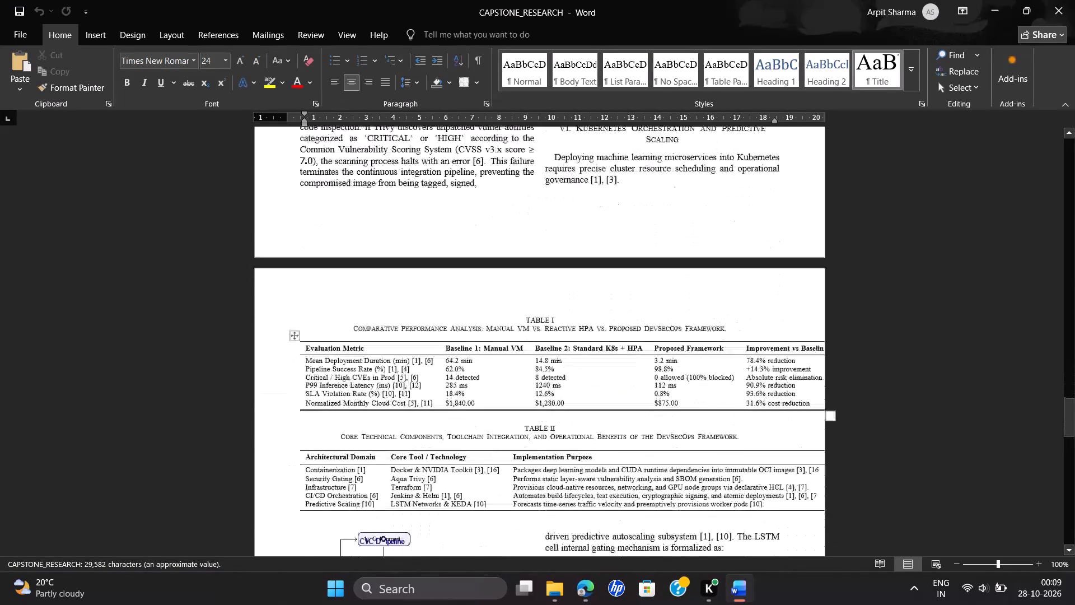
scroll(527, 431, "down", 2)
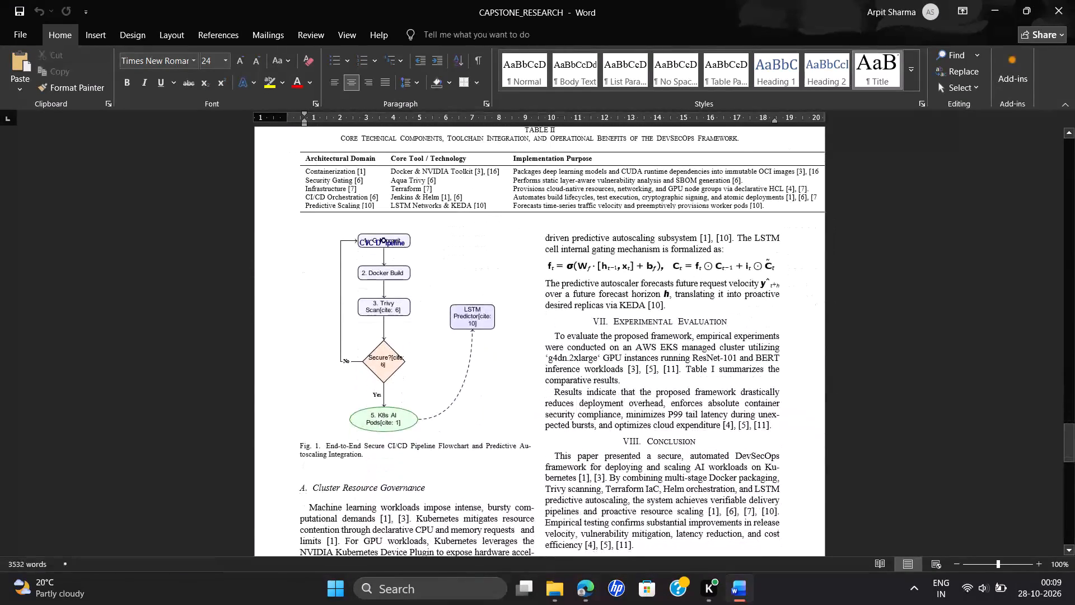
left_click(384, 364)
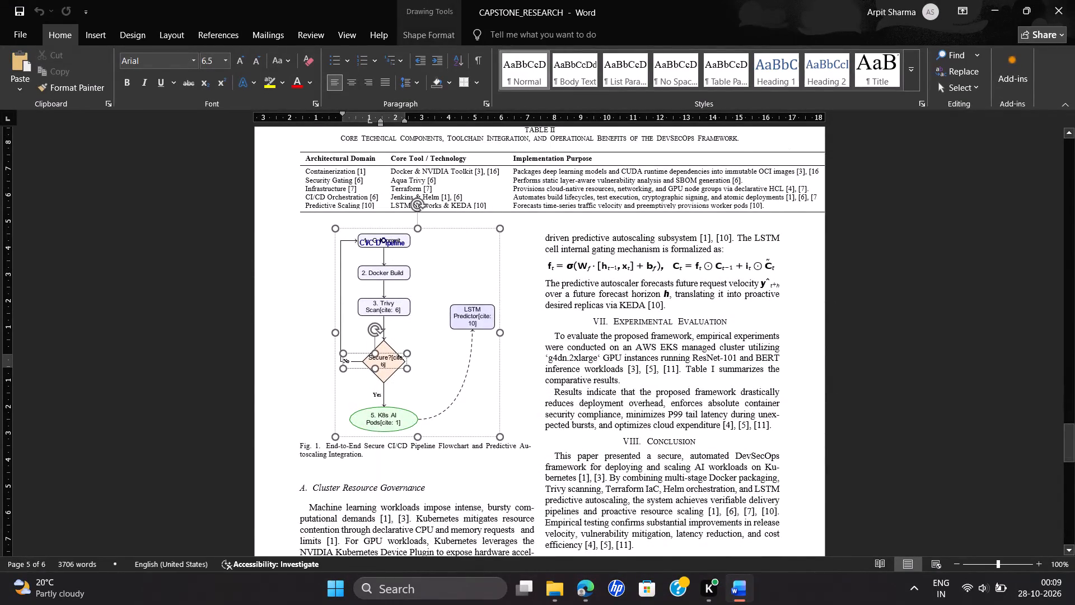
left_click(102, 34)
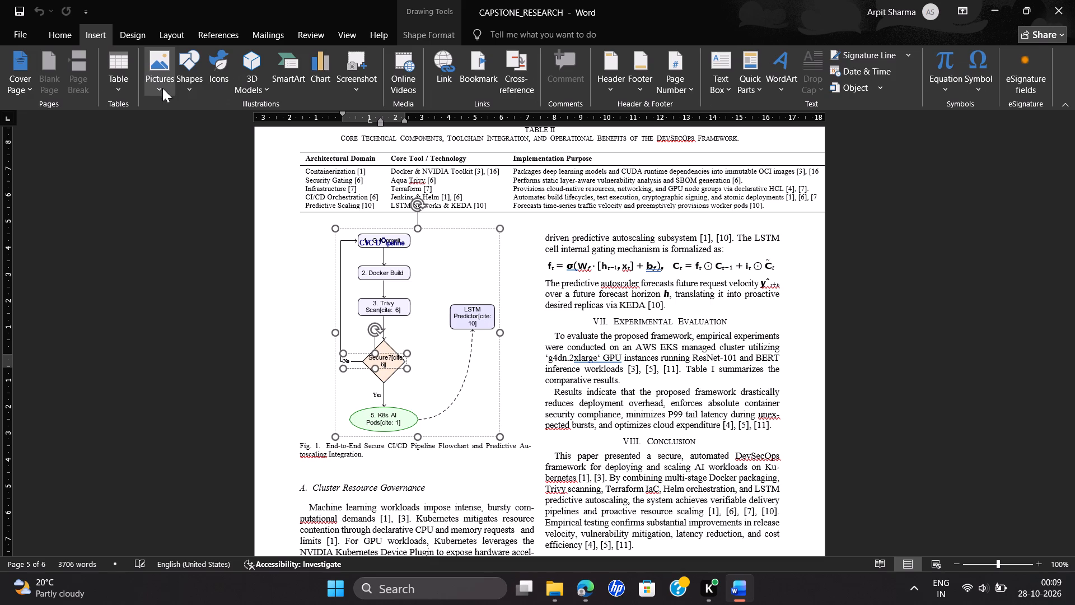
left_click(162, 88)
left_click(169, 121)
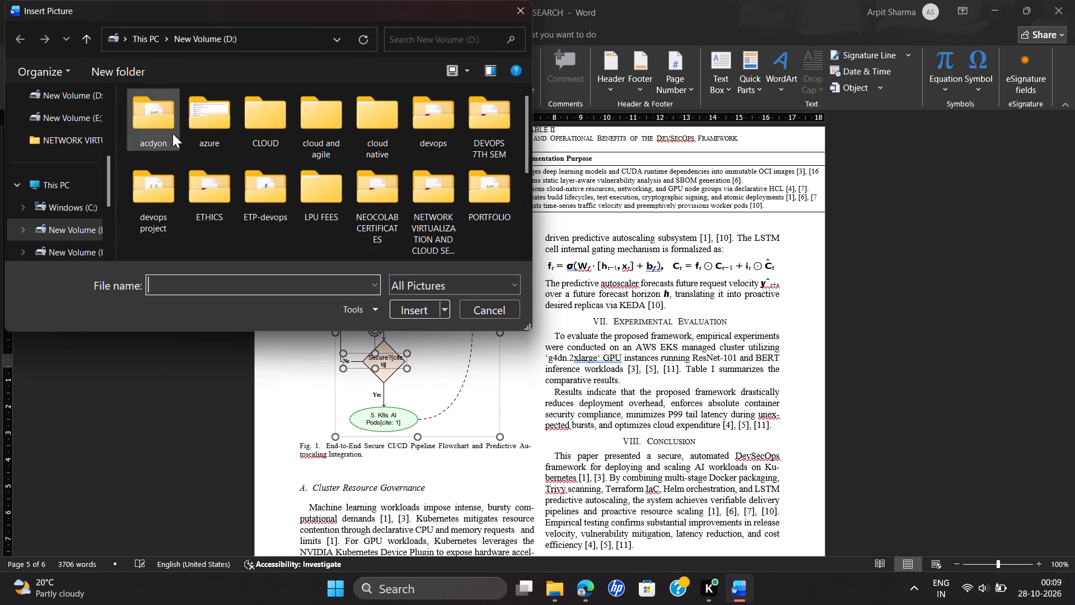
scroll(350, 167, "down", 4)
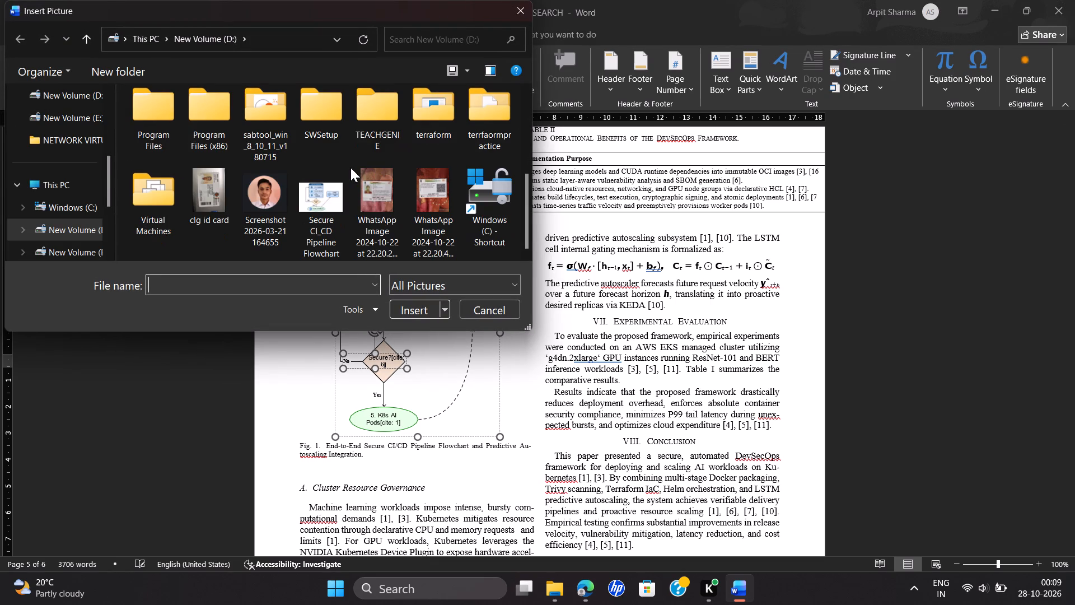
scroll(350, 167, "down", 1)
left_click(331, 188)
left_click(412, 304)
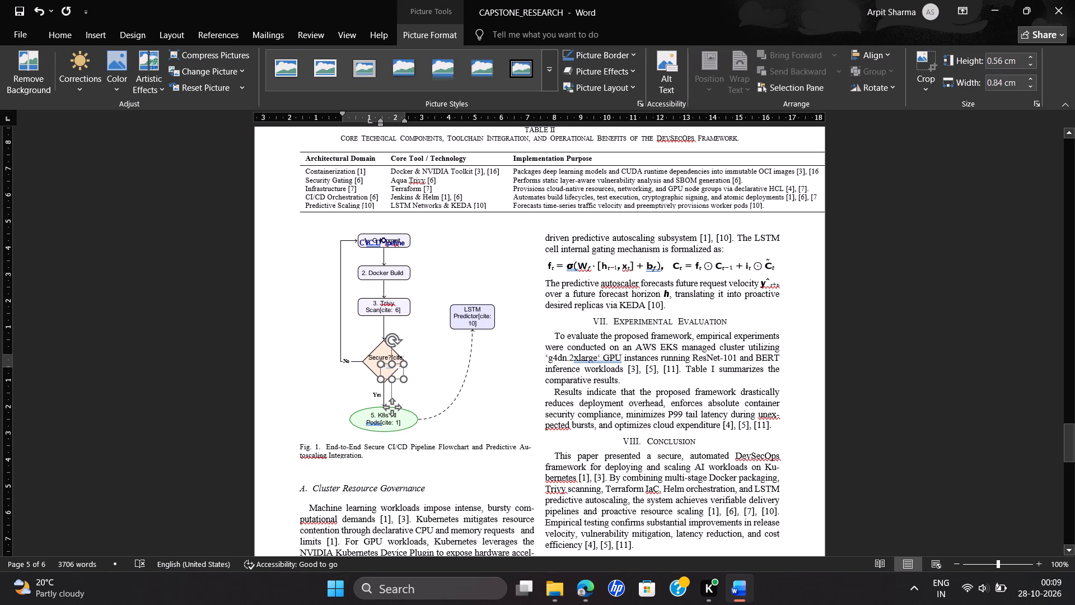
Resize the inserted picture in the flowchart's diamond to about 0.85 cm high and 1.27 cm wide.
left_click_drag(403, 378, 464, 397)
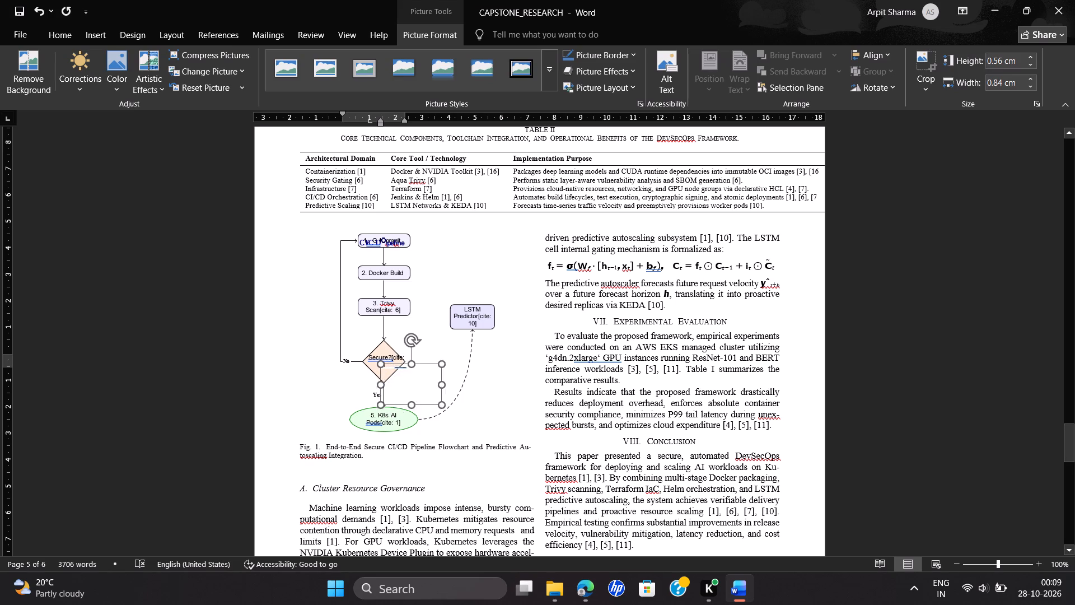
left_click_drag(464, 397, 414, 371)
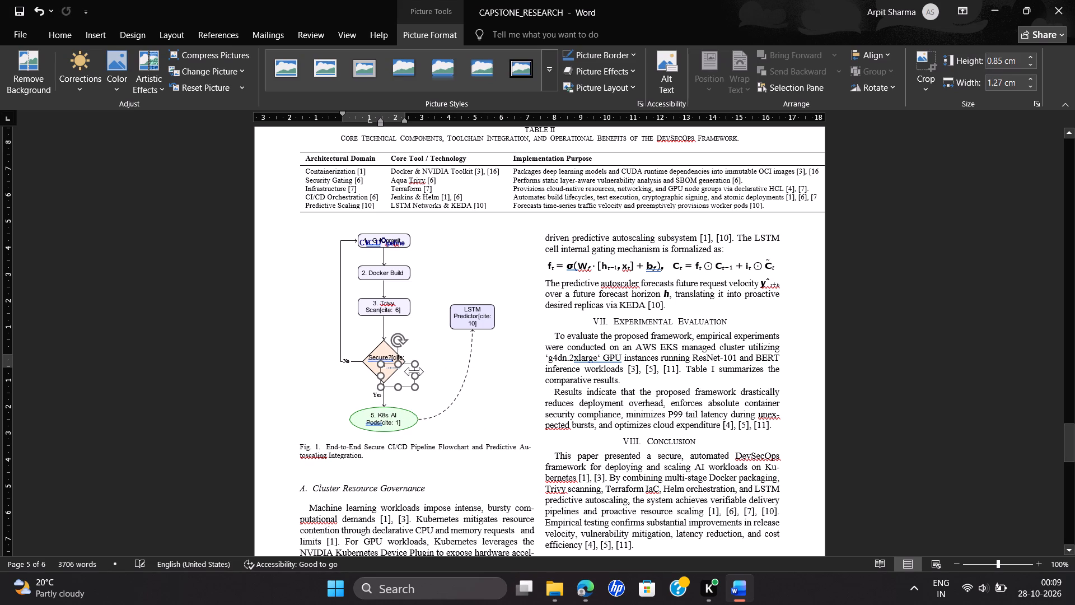
Delete the entire old flowchart drawing above the Fig. 1 caption on page 5.
scroll(437, 311, "down", 3)
scroll(437, 311, "up", 1)
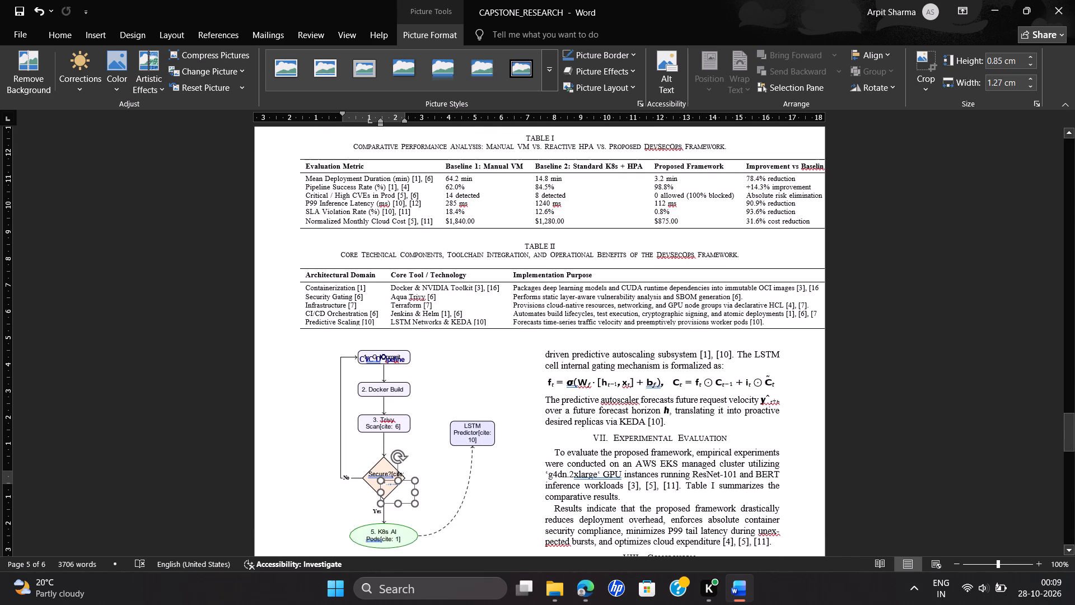
left_click(392, 395)
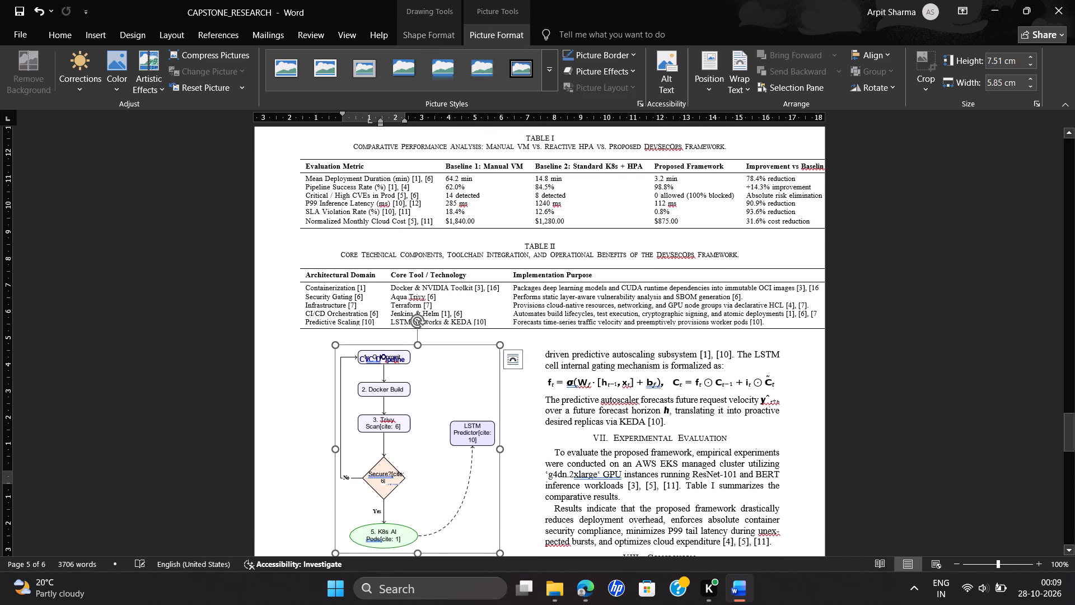
key("Delete")
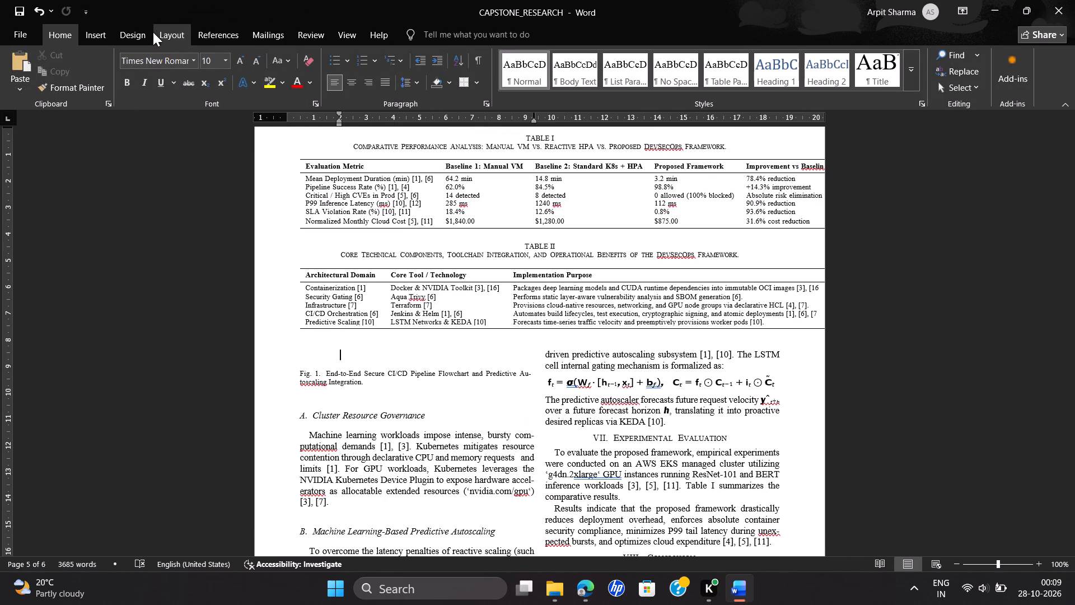
Insert the Secure CI_CD Pipeline Flowchart picture from New Volume (D:) in the empty space above the Fig. 1 caption.
left_click(102, 33)
left_click(153, 92)
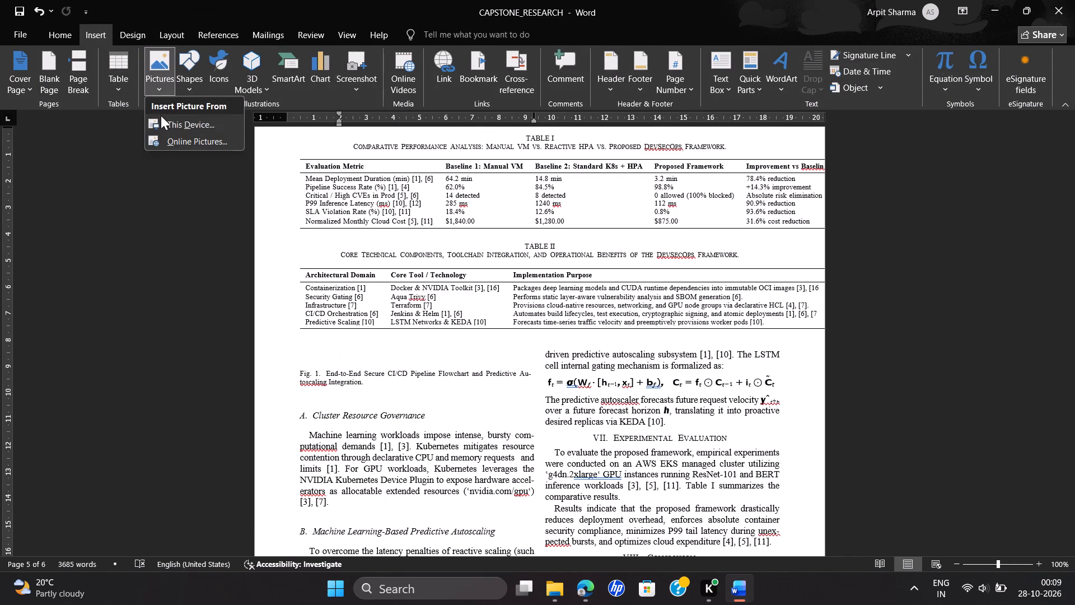
left_click(161, 117)
scroll(202, 166, "down", 4)
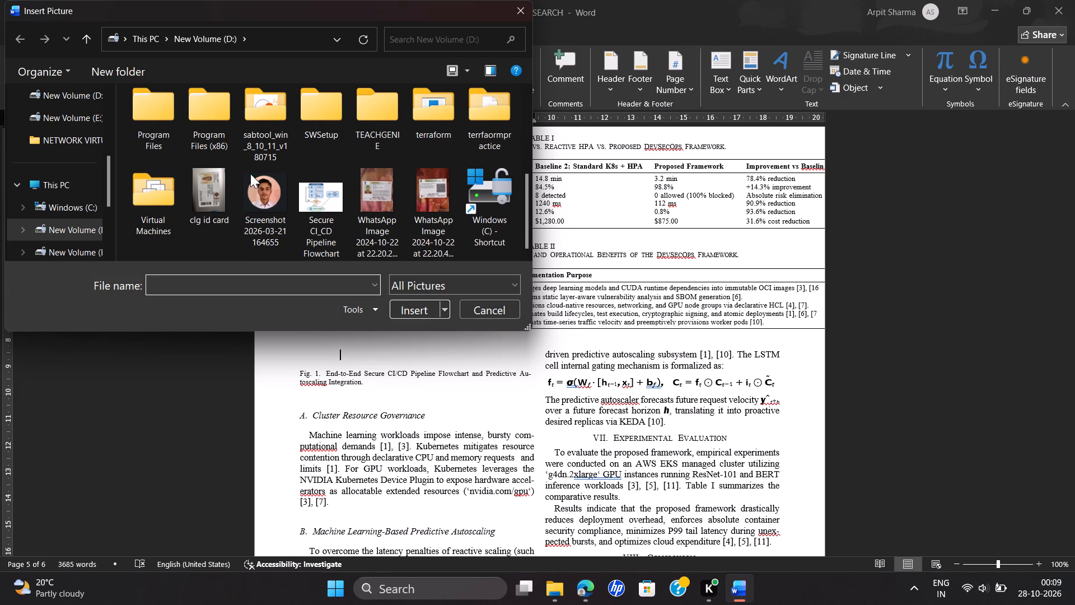
left_click(293, 195)
left_click(317, 197)
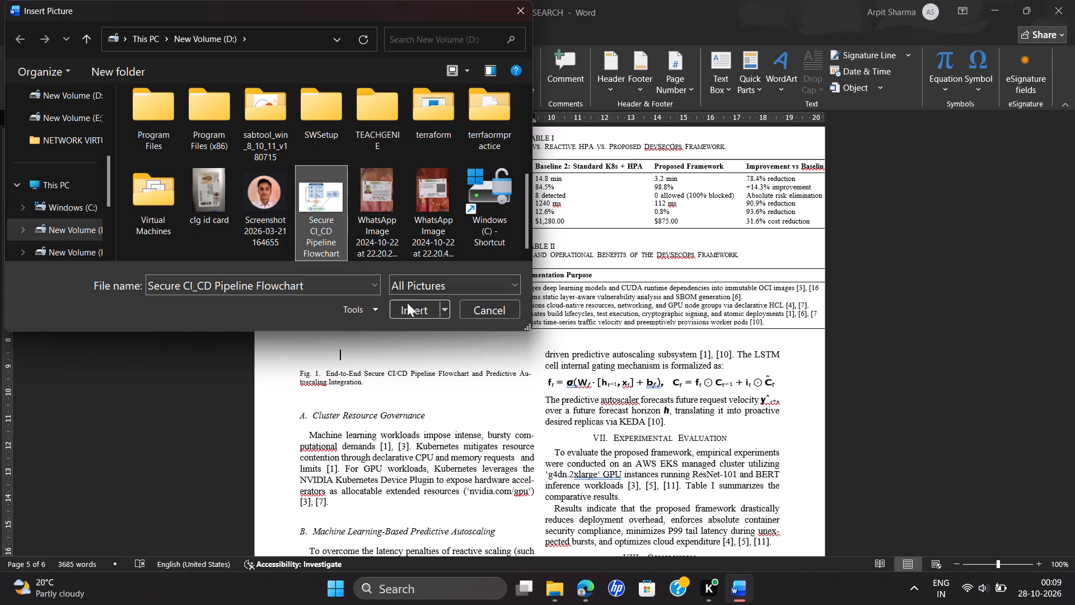
Insert the selected Secure CI_CD Pipeline Flowchart picture in the empty space above the Fig. 1 caption on page 5.
left_click(408, 313)
Narrow the inserted flowchart picture to a width of 7.75 cm, keeping its height at 6.21 cm.
left_click_drag(452, 381, 393, 367)
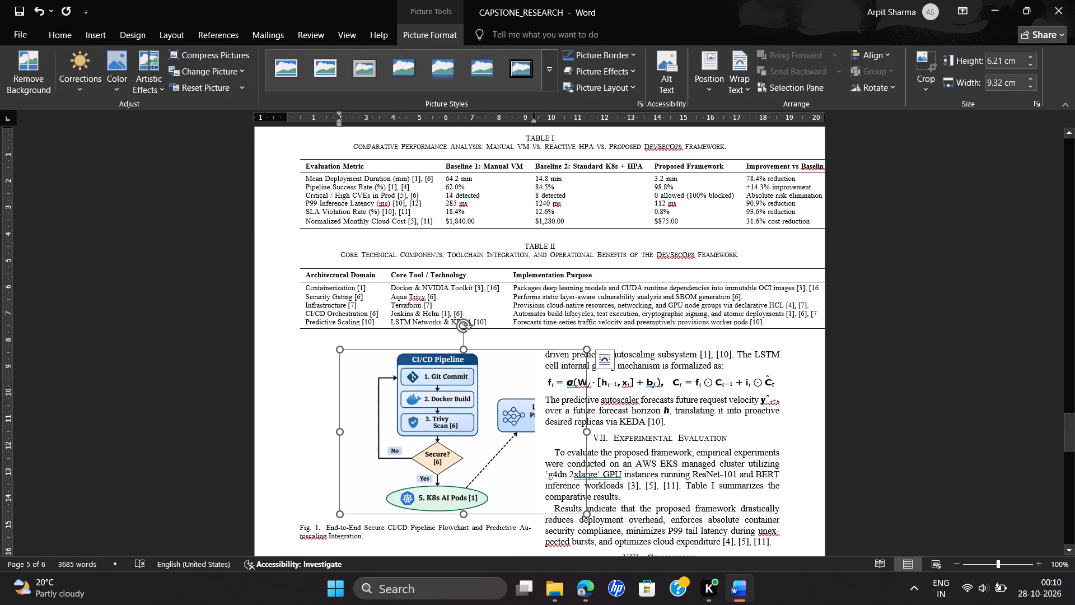
left_click_drag(340, 430, 318, 429)
left_click_drag(318, 429, 381, 437)
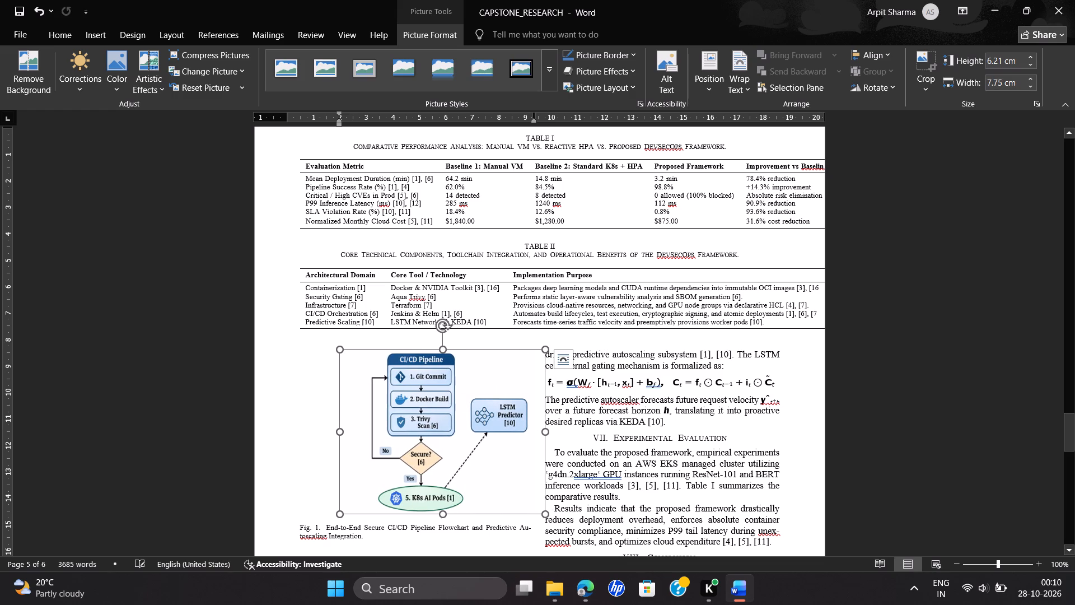
Reduce the left indent of the flowchart picture's paragraph so the picture starts slightly outside the Fig. 1 caption's left edge.
left_click_drag(338, 123, 317, 122)
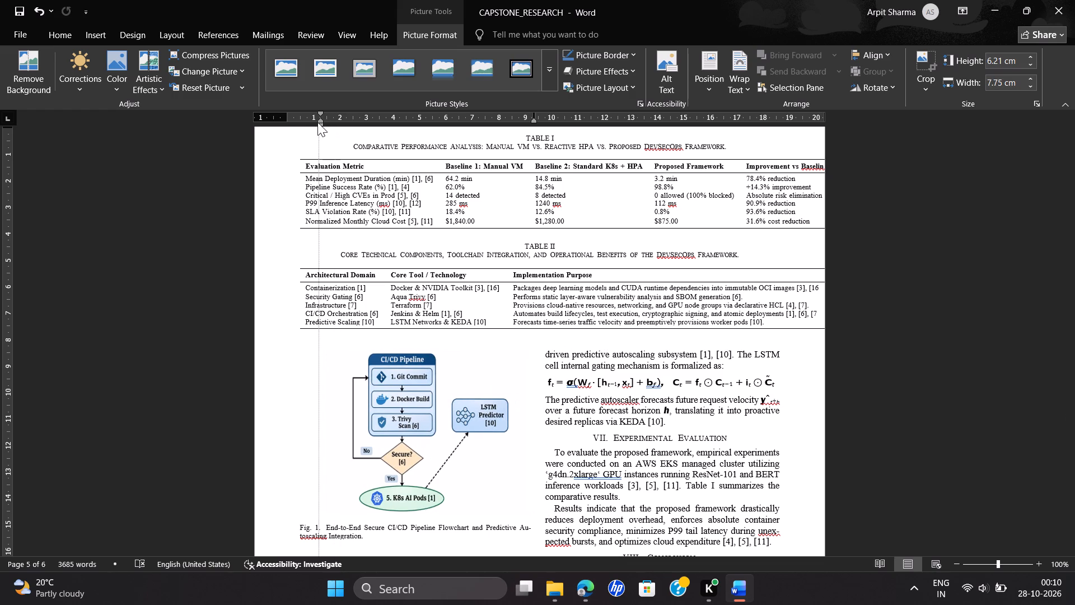
left_click_drag(317, 122, 291, 122)
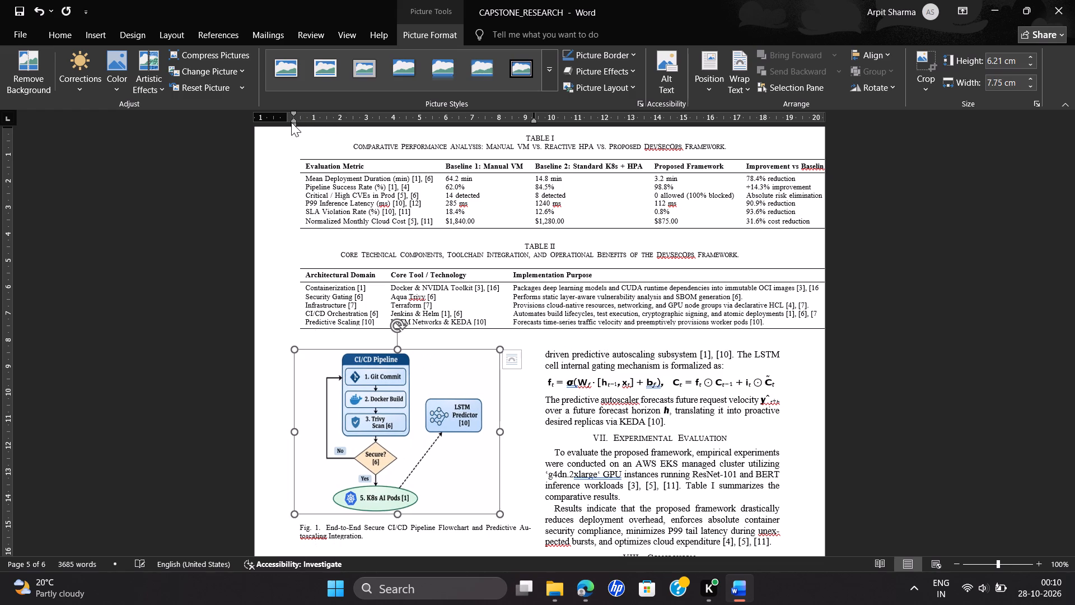
left_click(918, 426)
scroll(723, 384, "up", 1)
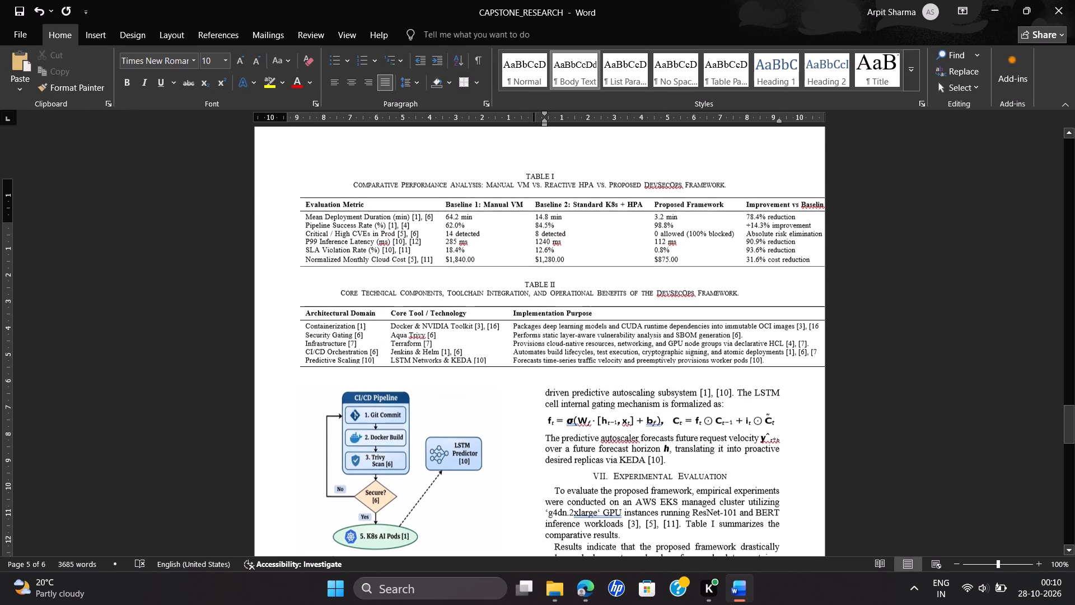
scroll(723, 384, "up", 1)
Switch to Microsoft Edge and close the active duplicate tab of the old CAPSTONE_RESEARCH.pdf.
left_click(588, 584)
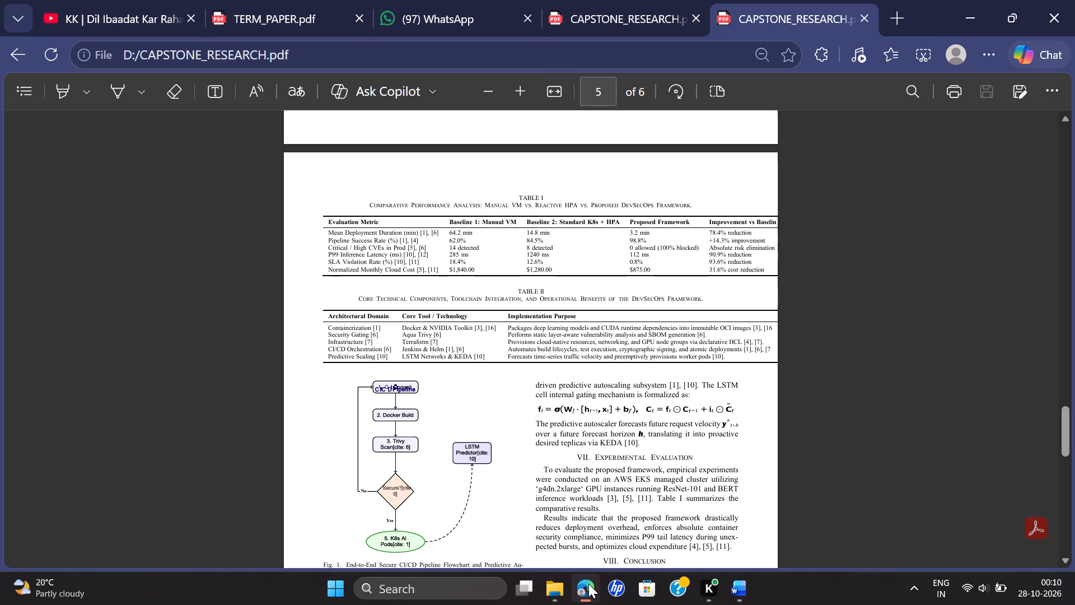
left_click(859, 18)
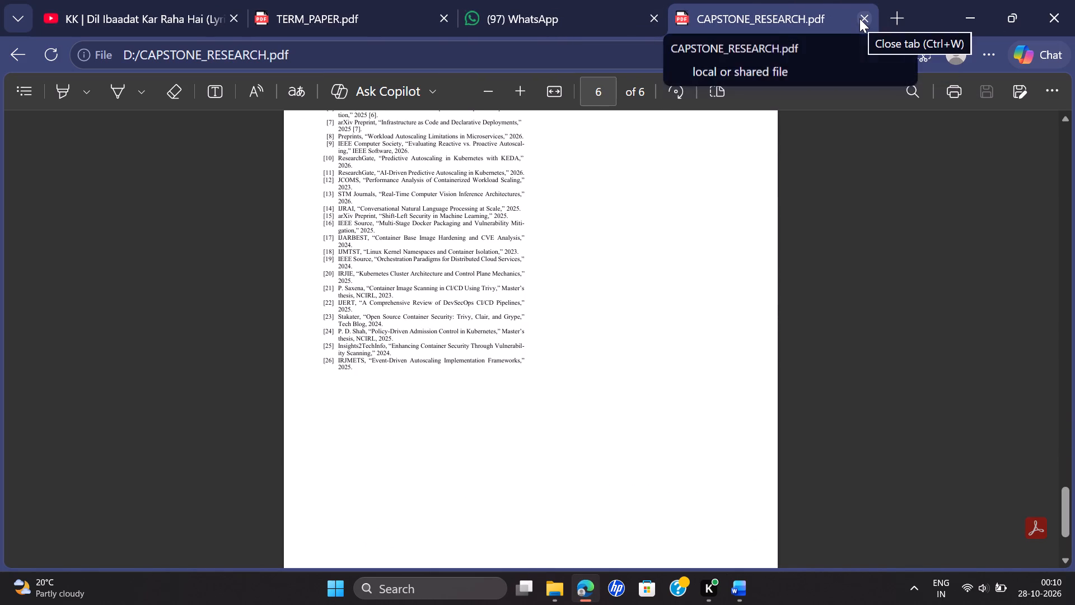